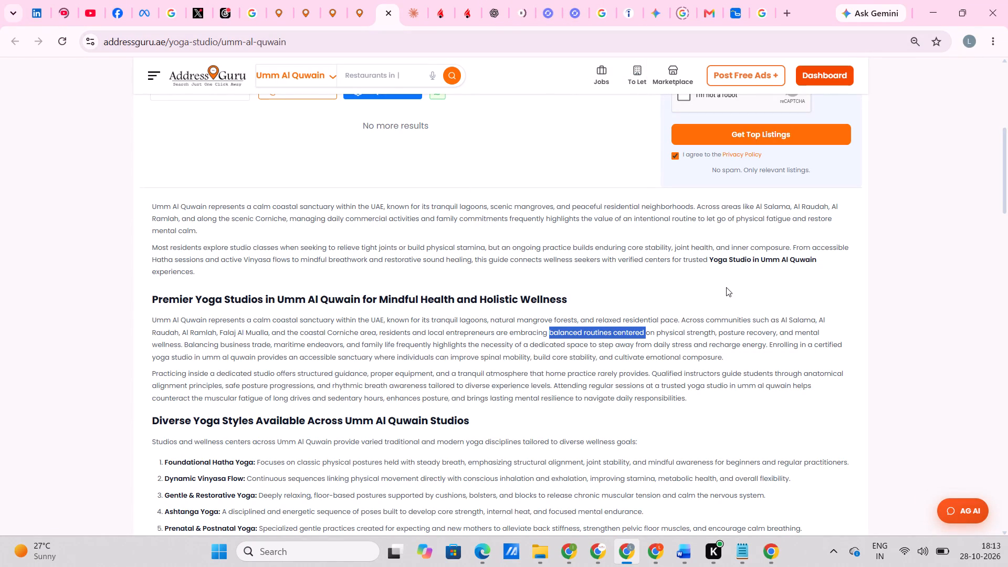
Follow the "yoga studios in Ajman" link in the Sharjah yoga studio page's article.
click(358, 0)
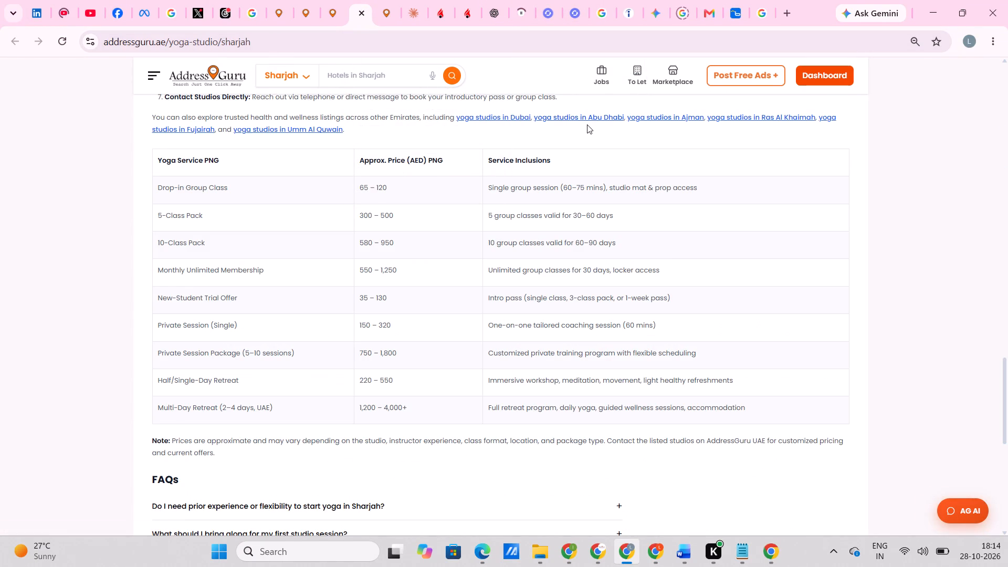
click(668, 120)
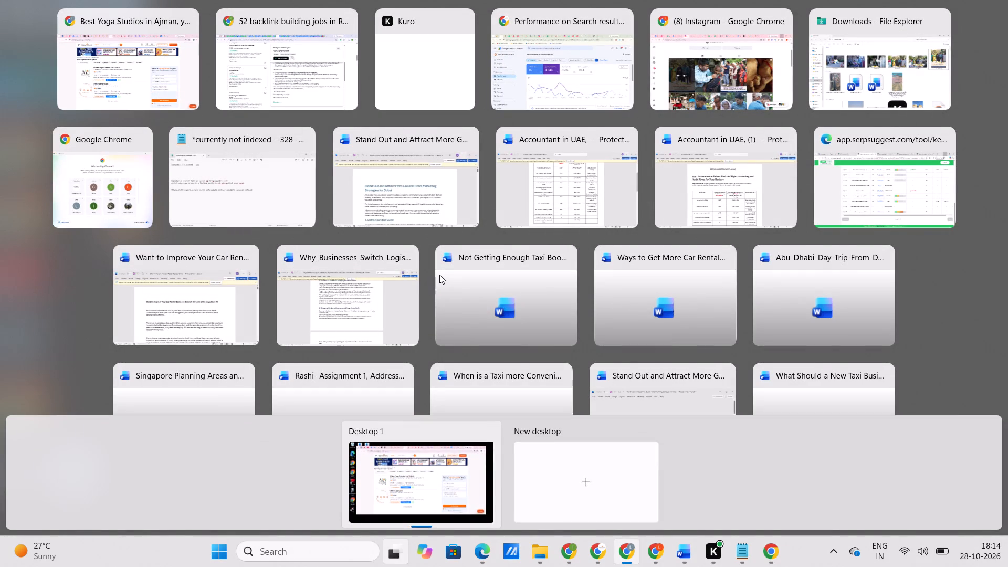
Close the Chrome profile chooser window and both "Accountant in UAE" Word documents, then return to the Ajman yoga studios browser window.
scroll(439, 275, down, 2)
scroll(439, 275, up, 2)
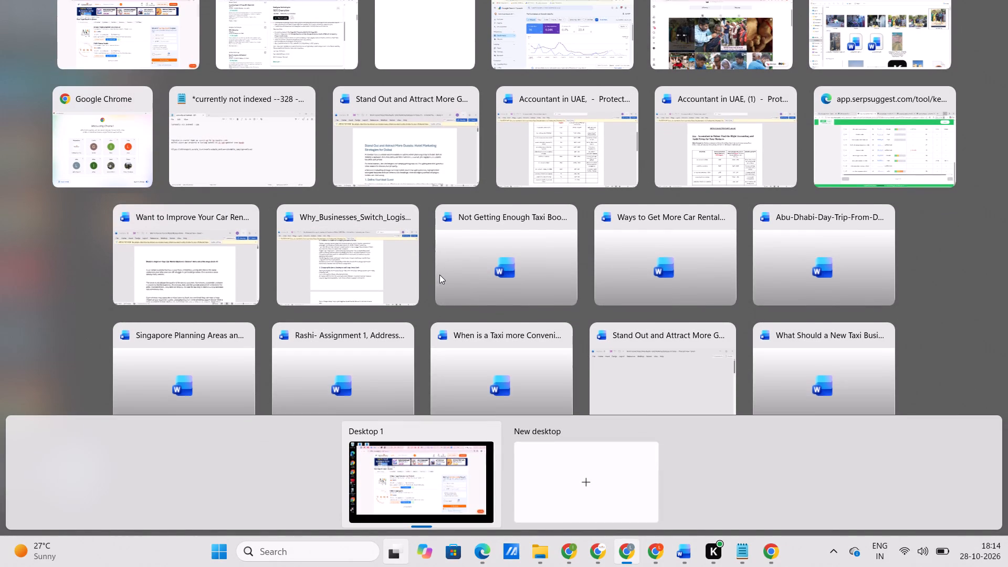
scroll(439, 275, up, 1)
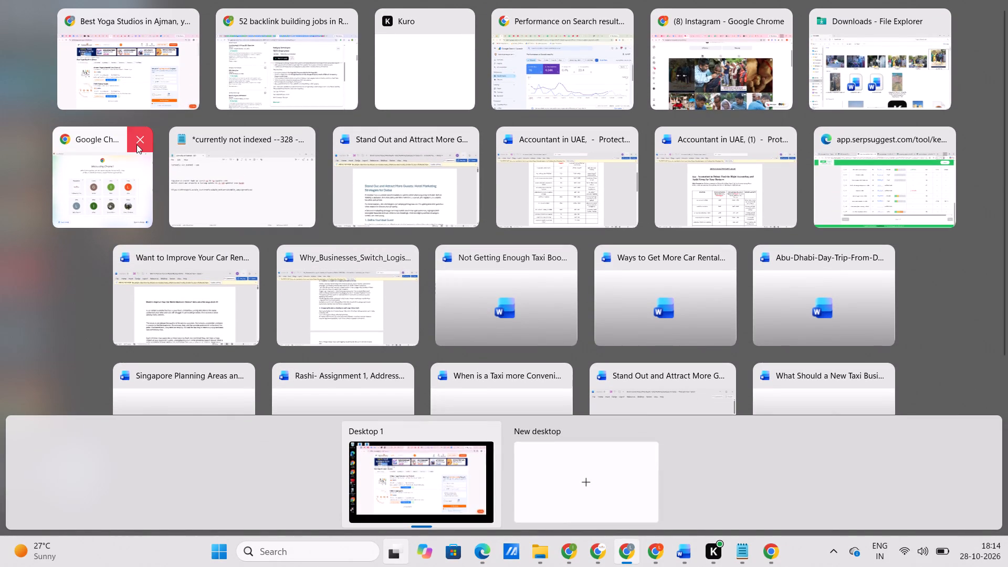
click(136, 144)
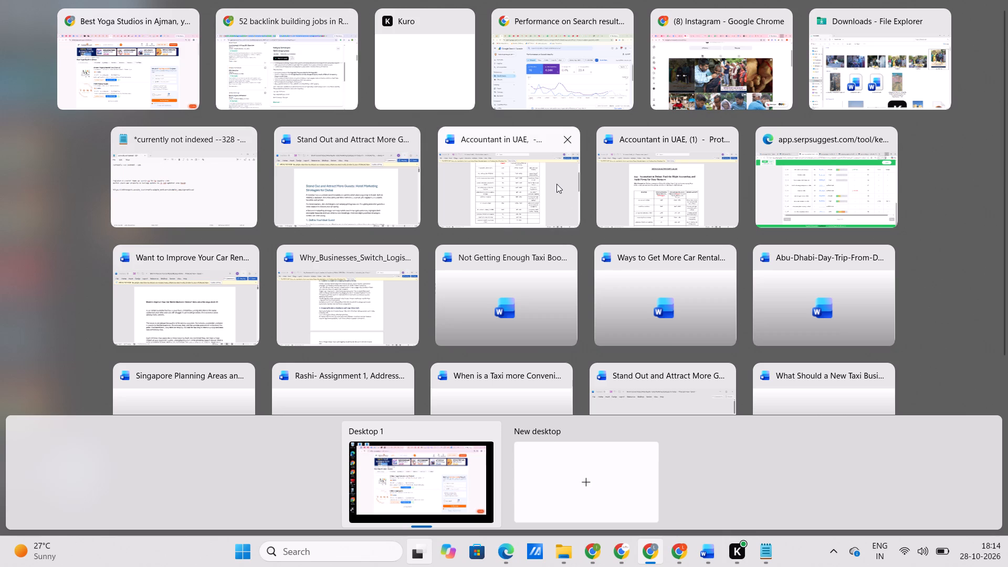
click(561, 138)
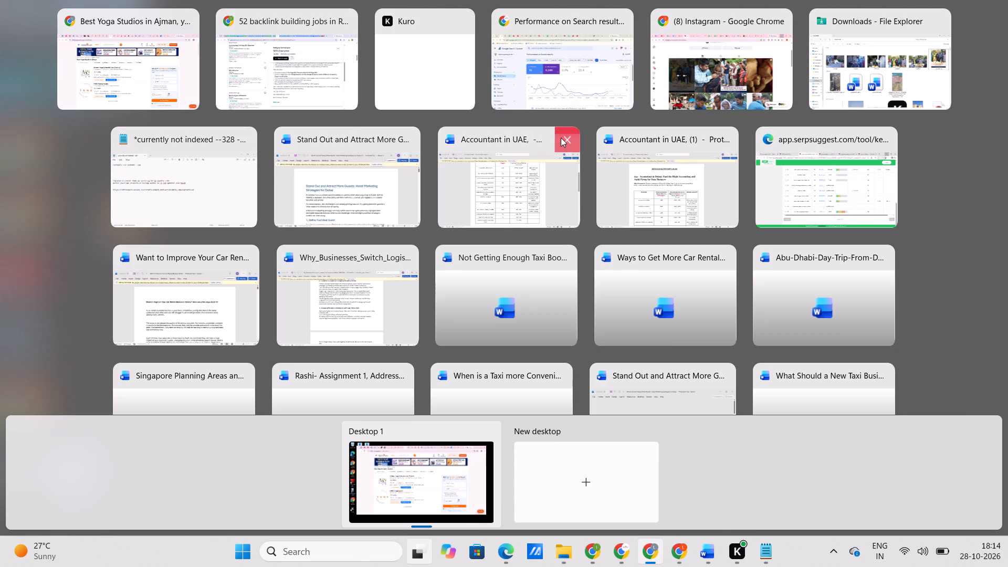
click(639, 144)
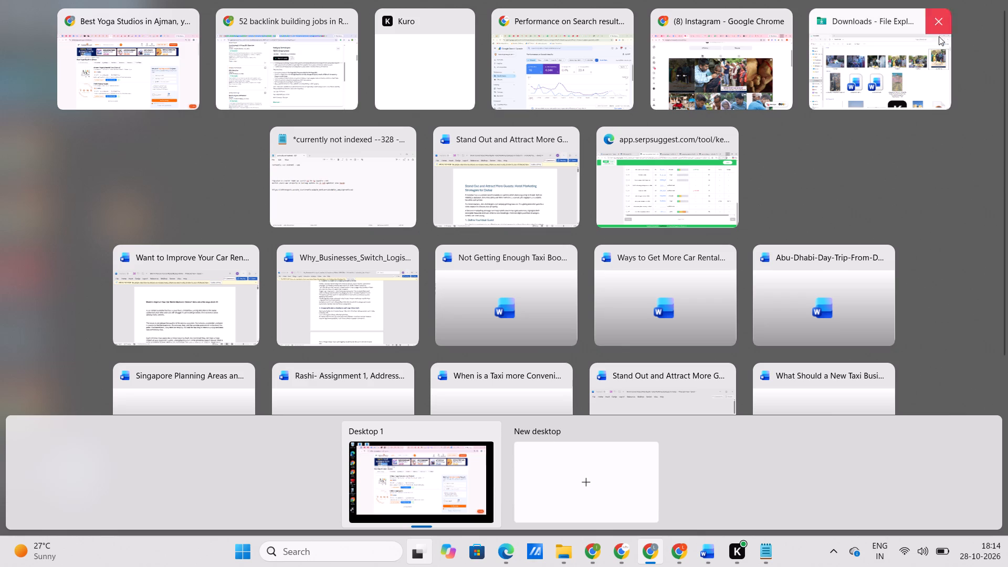
click(112, 69)
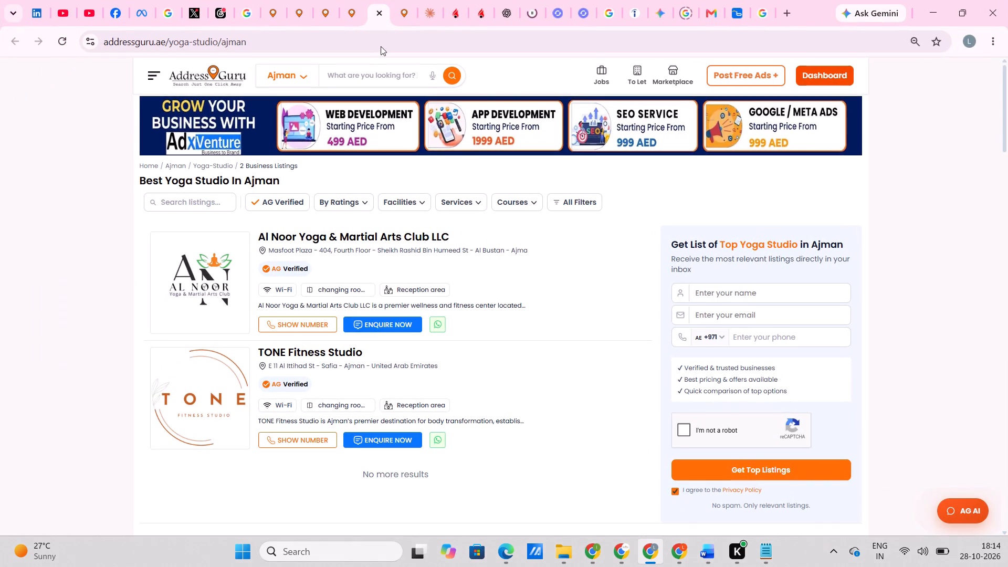
Reload the Umm Al Quwain yoga studio page and review its article, links to other emirates, price guide table and FAQs.
click(408, 5)
key(ctrl+shift+r)
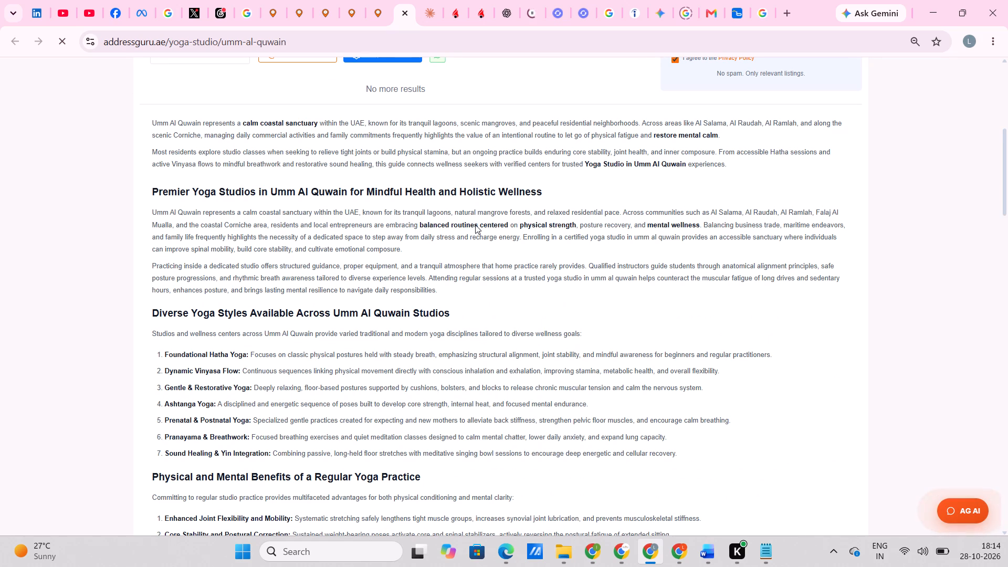
scroll(475, 225, down, 2)
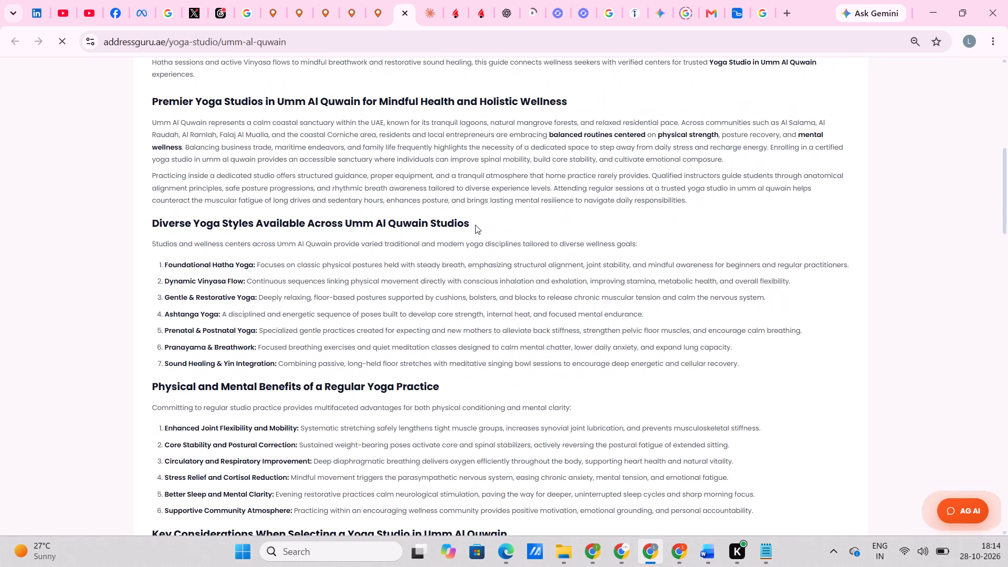
scroll(475, 225, down, 5)
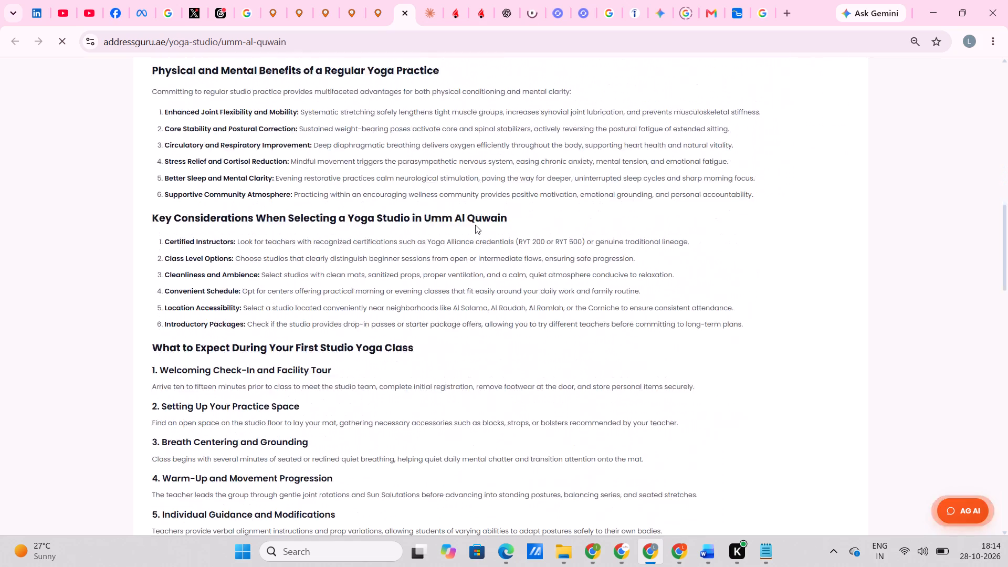
scroll(475, 225, down, 7)
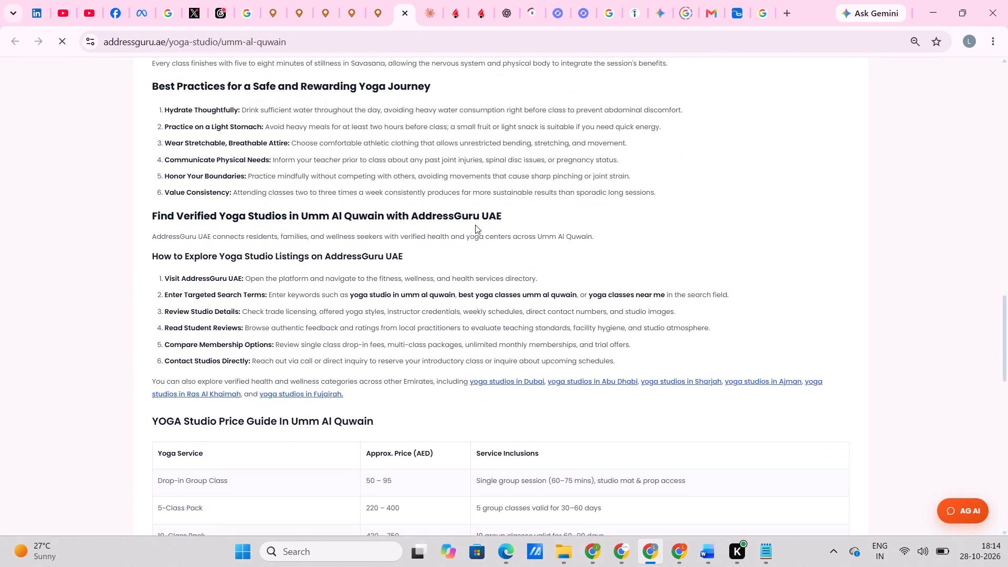
scroll(475, 225, down, 3)
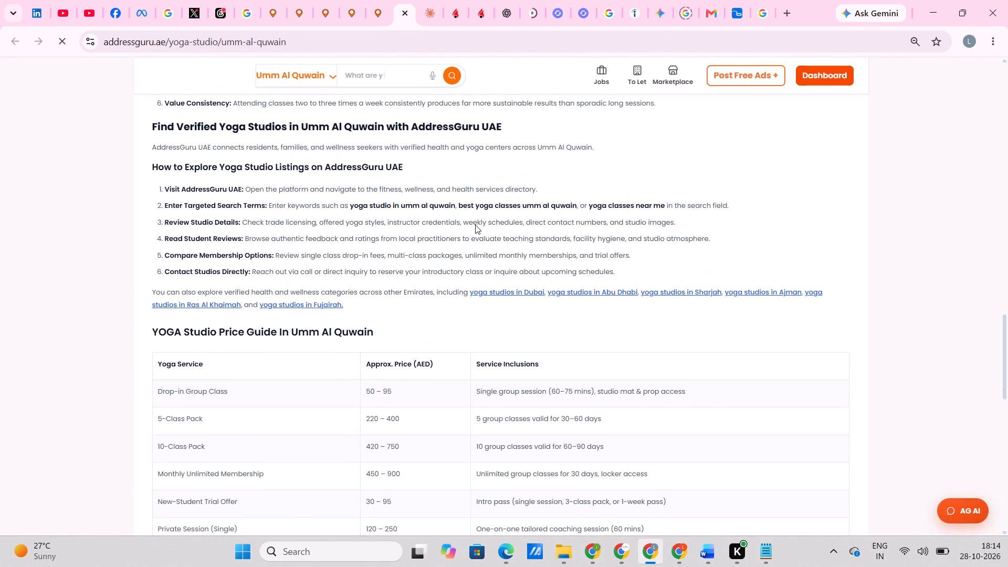
scroll(475, 225, down, 2)
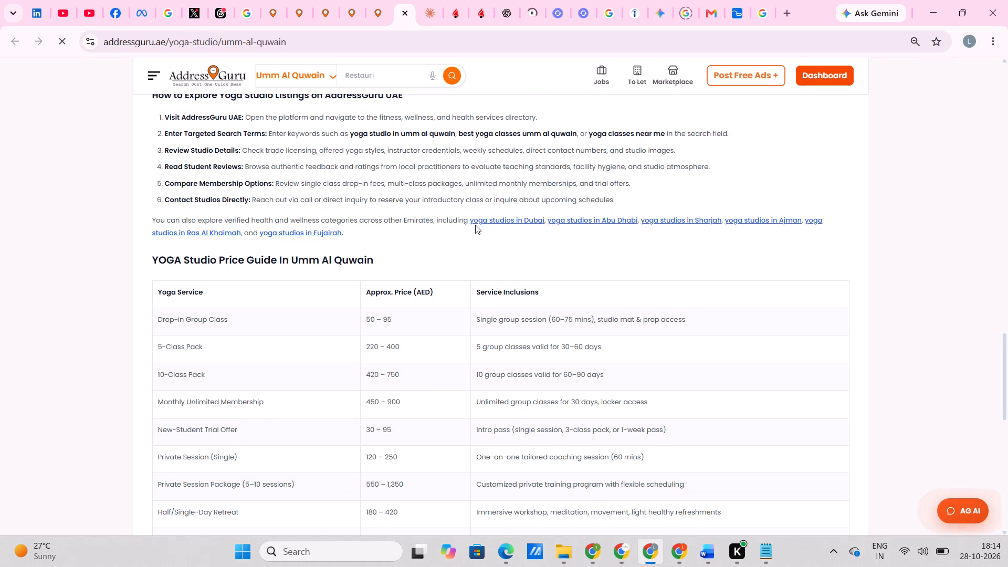
scroll(475, 225, down, 5)
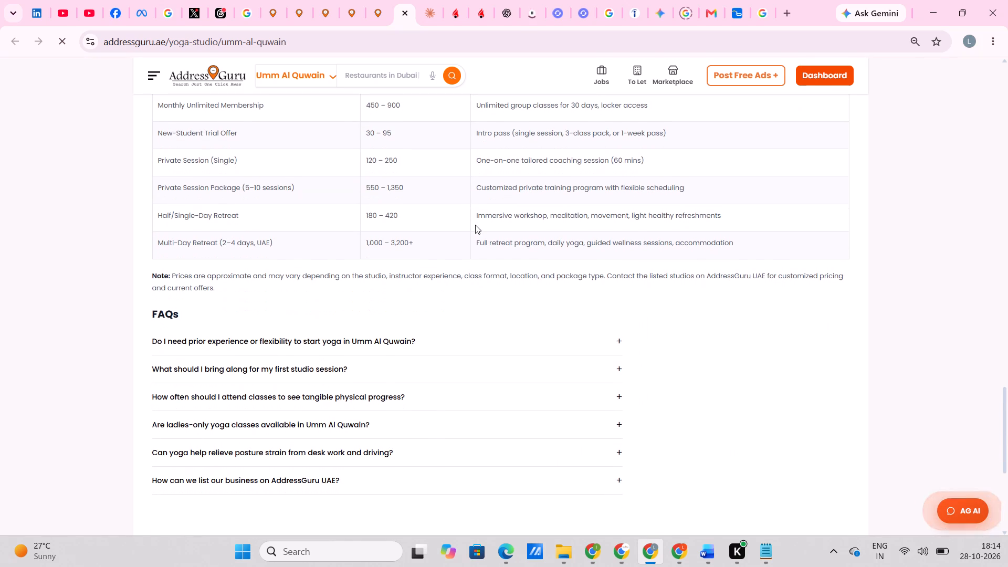
scroll(475, 225, up, 8)
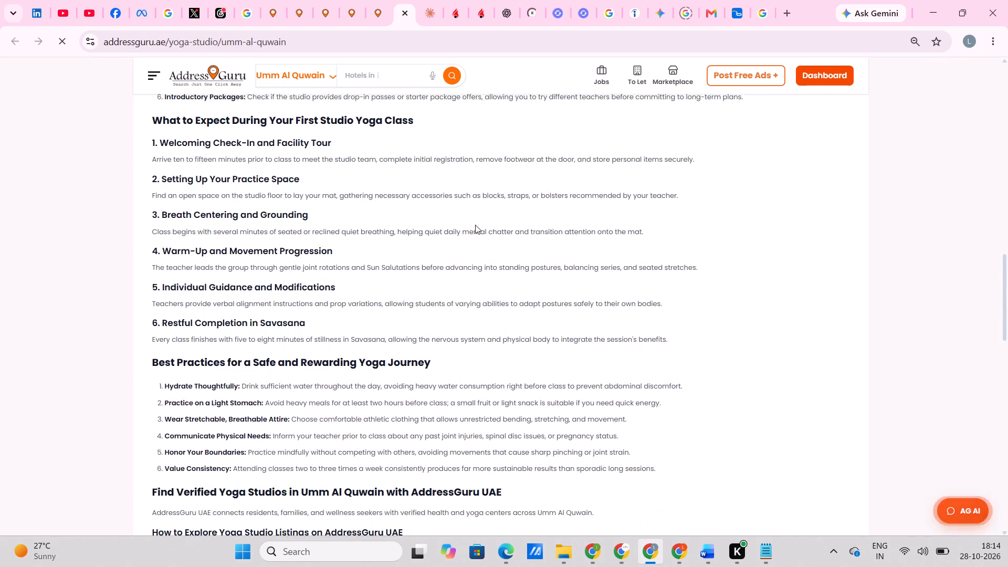
scroll(475, 225, up, 3)
scroll(475, 225, down, 6)
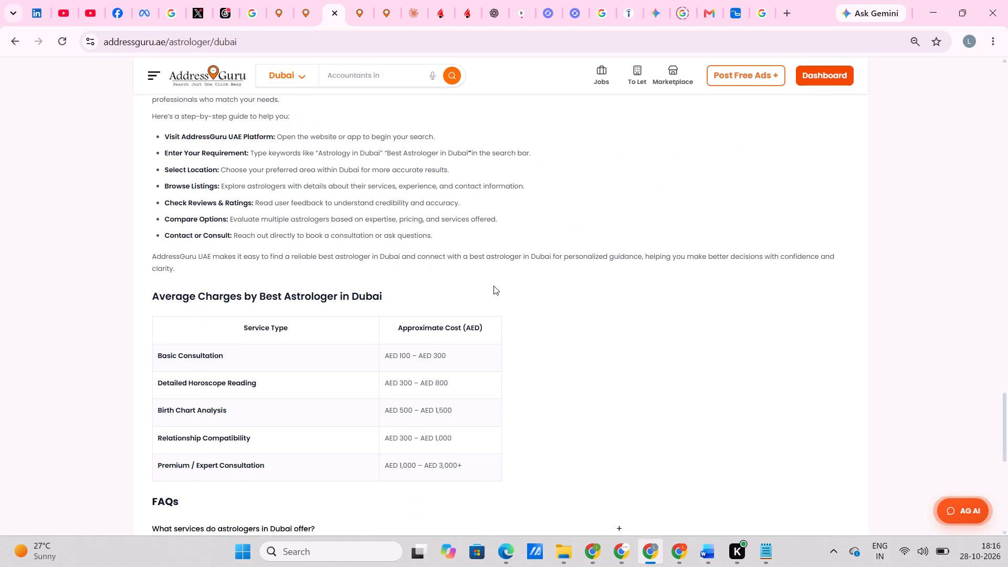
scroll(493, 286, down, 3)
scroll(493, 286, up, 3)
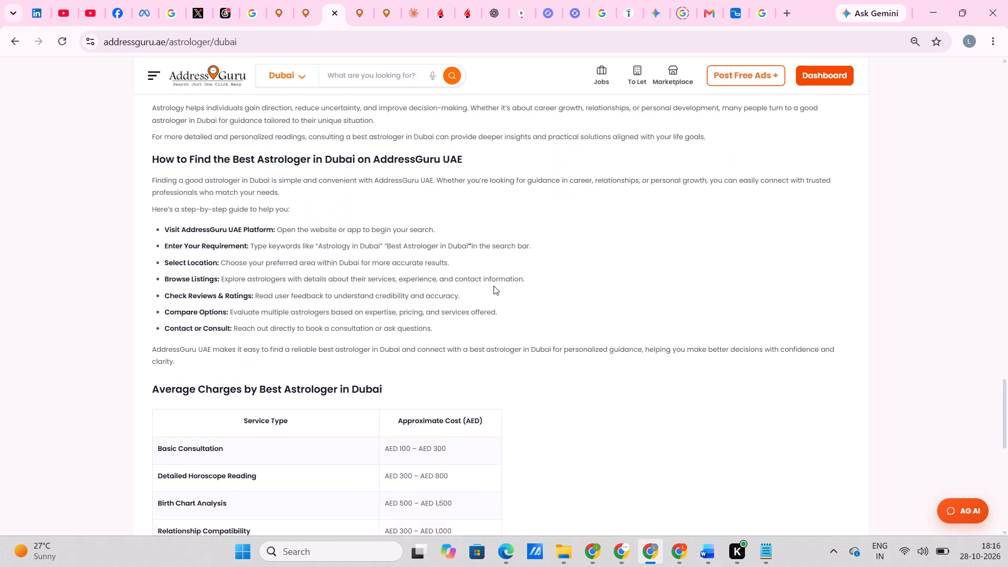
scroll(493, 286, up, 8)
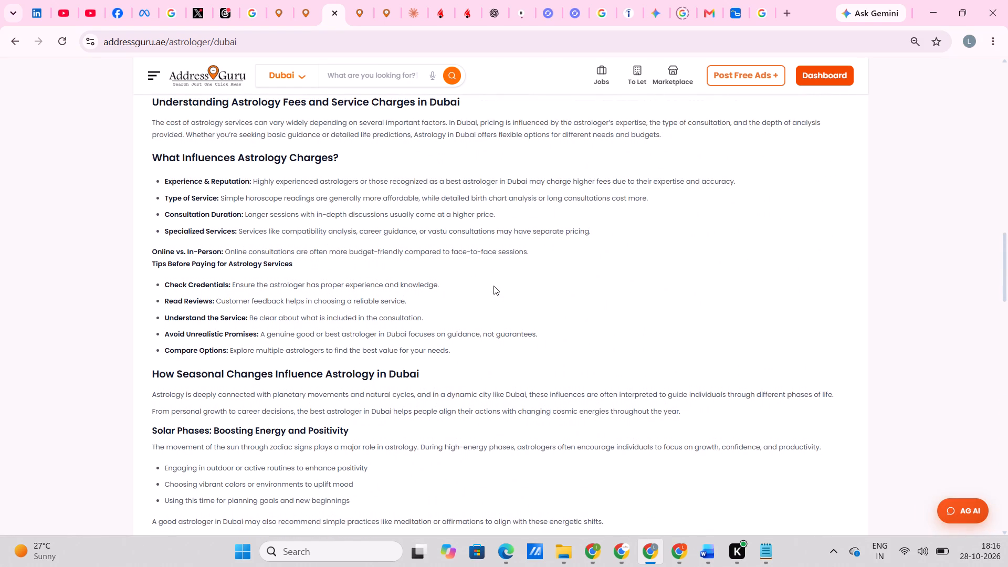
scroll(493, 286, up, 1)
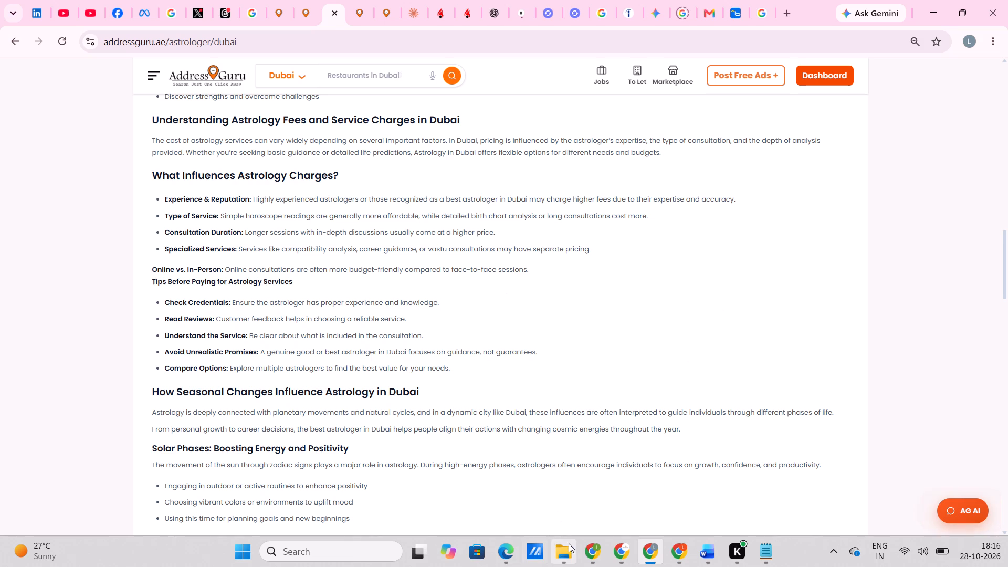
Switch to the Chrome window with the AddressGuru admin site, reload its users page and open the category SEO Content list.
click(587, 544)
click(29, 0)
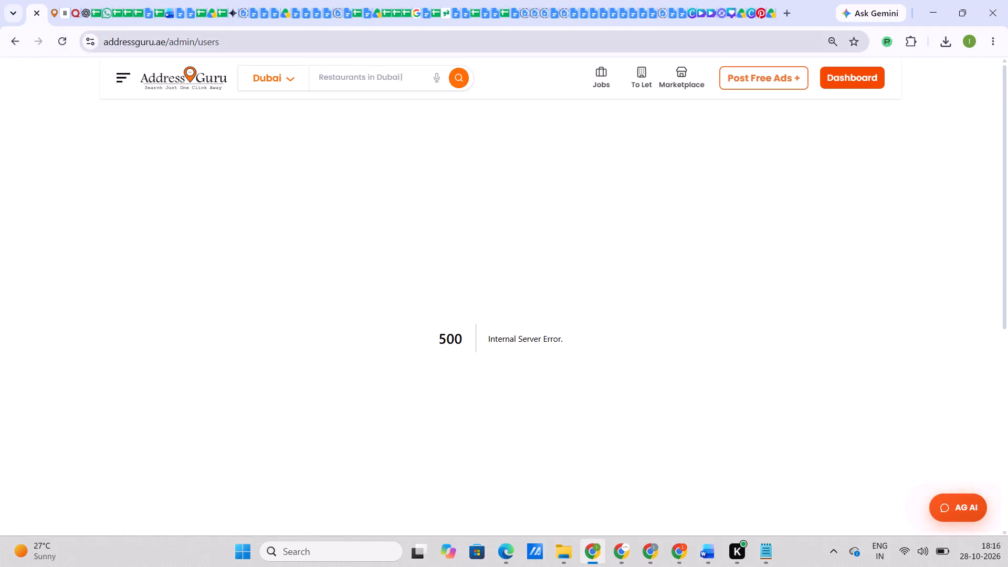
click(262, 37)
key(Return)
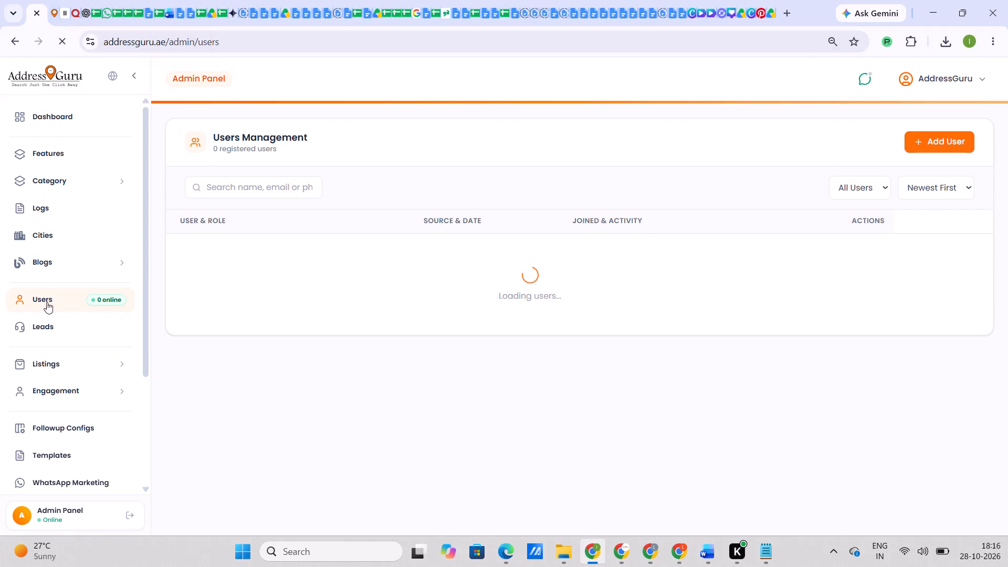
click(52, 174)
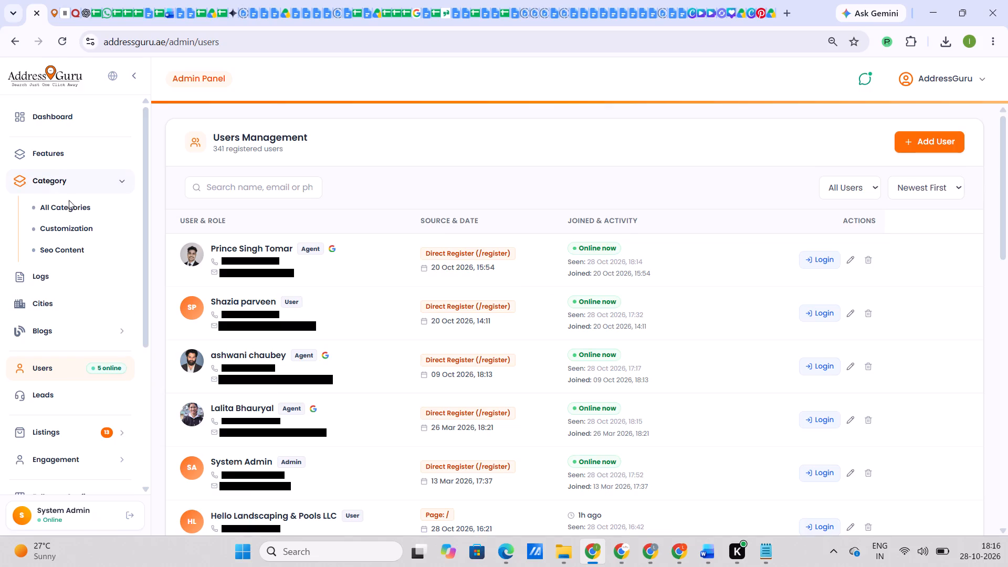
click(89, 256)
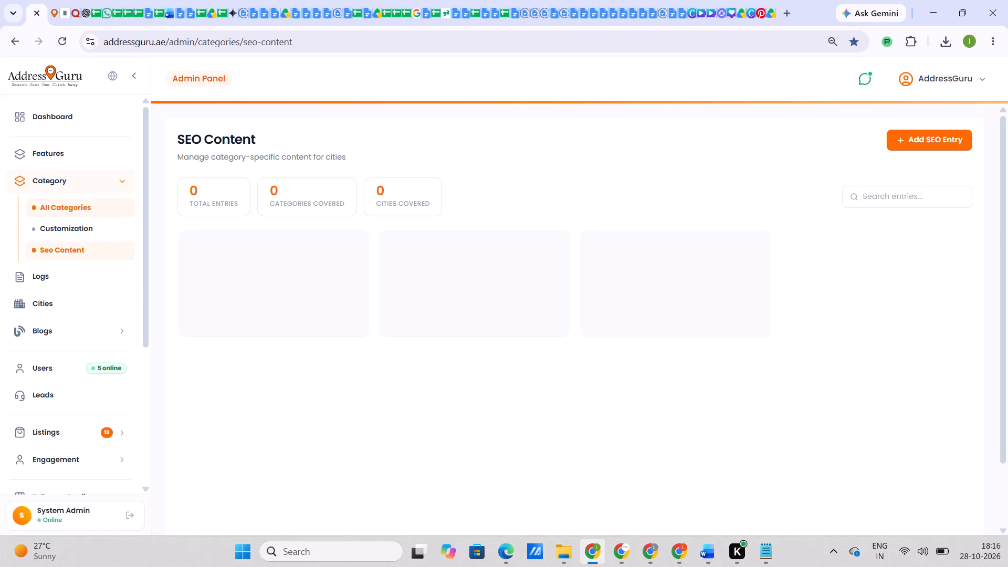
Search the SEO entries for "ast" and open the Astrologer - Dubai entry for editing.
click(866, 197)
text(ast)
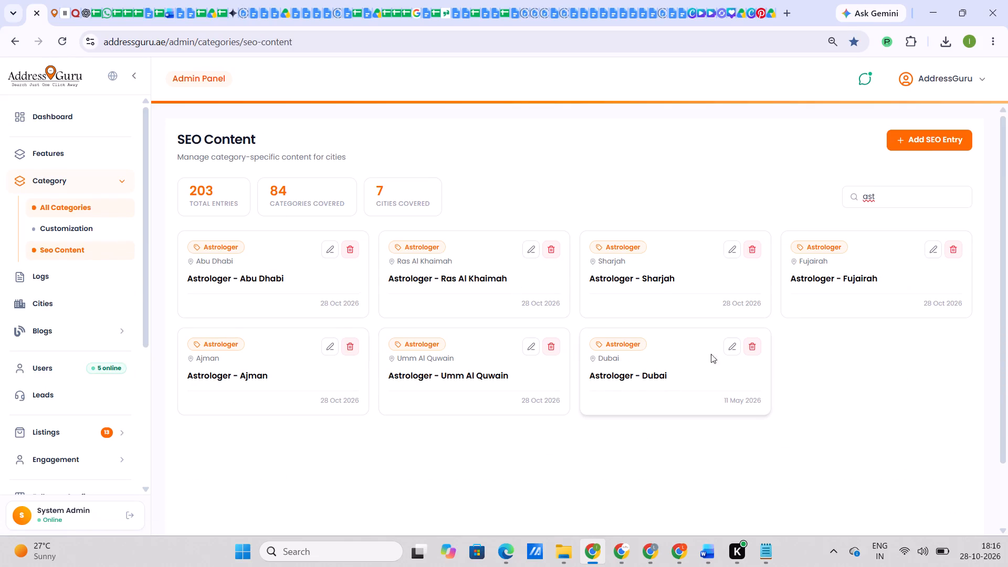
click(729, 348)
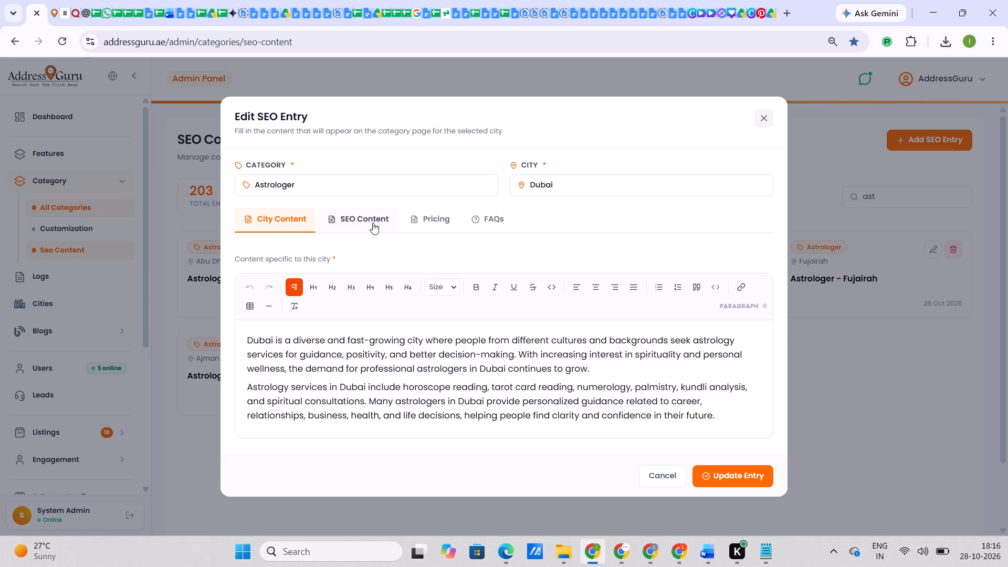
In the entry's SEO content, make the "Online vs. In-Person" line under the astrology charges factors a bullet item.
click(373, 223)
scroll(442, 352, down, 8)
scroll(441, 353, up, 1)
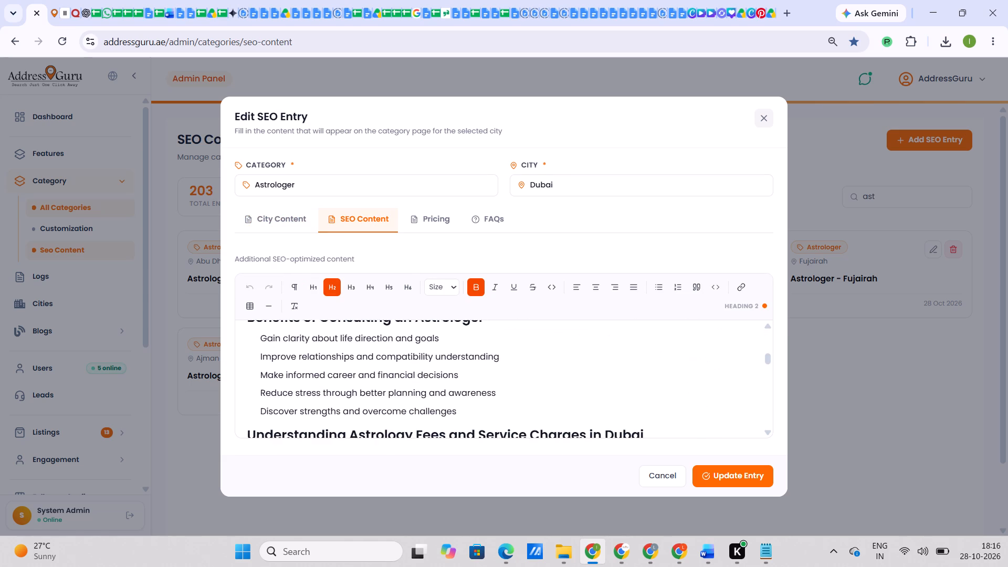
scroll(441, 353, up, 1)
scroll(428, 359, down, 2)
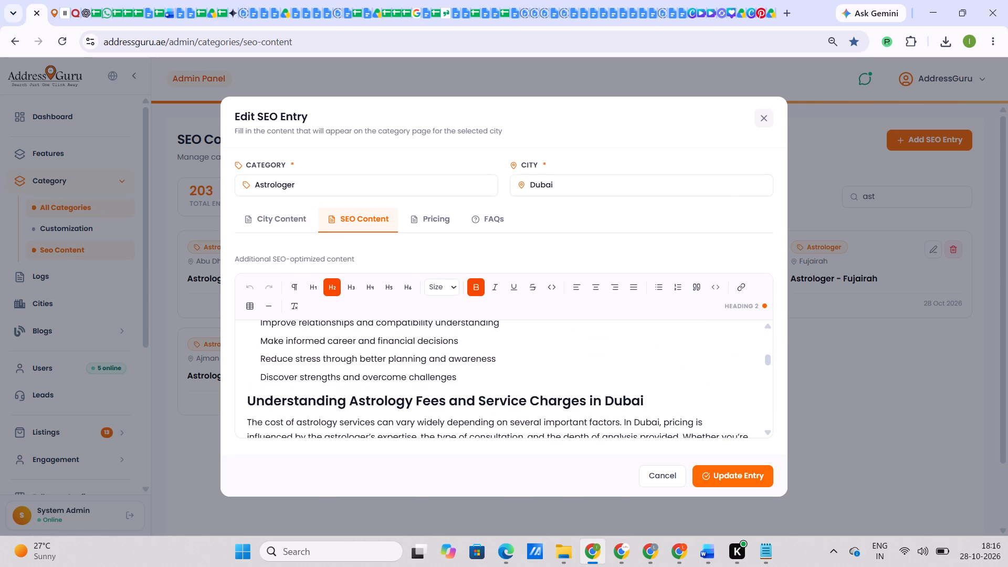
scroll(428, 359, down, 3)
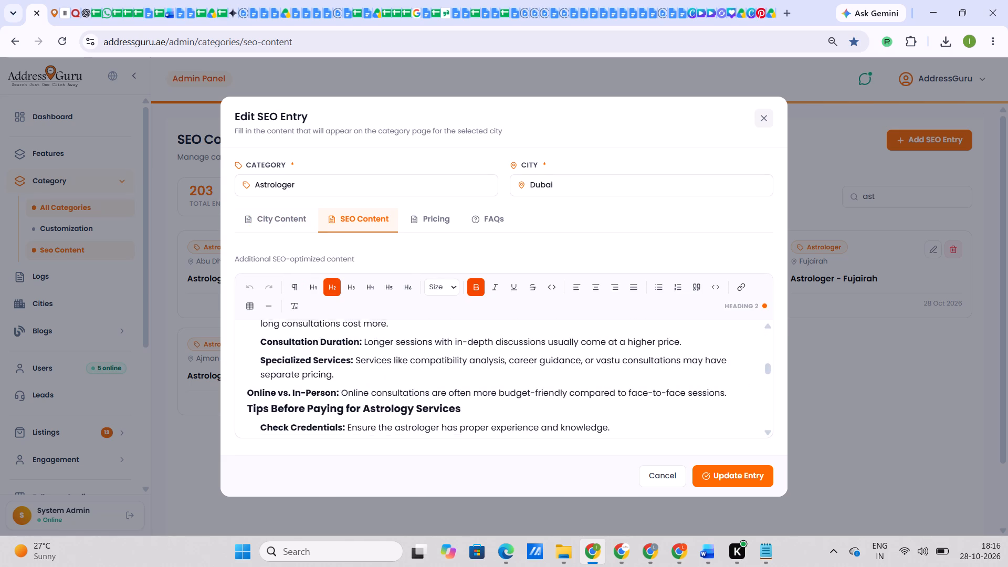
scroll(428, 359, down, 1)
scroll(418, 361, up, 1)
click(309, 385)
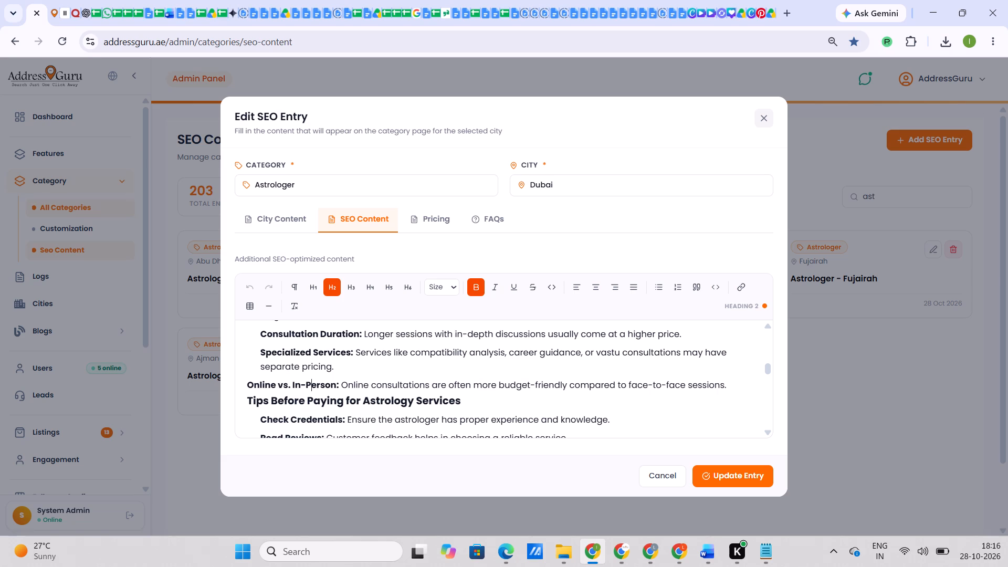
click(660, 290)
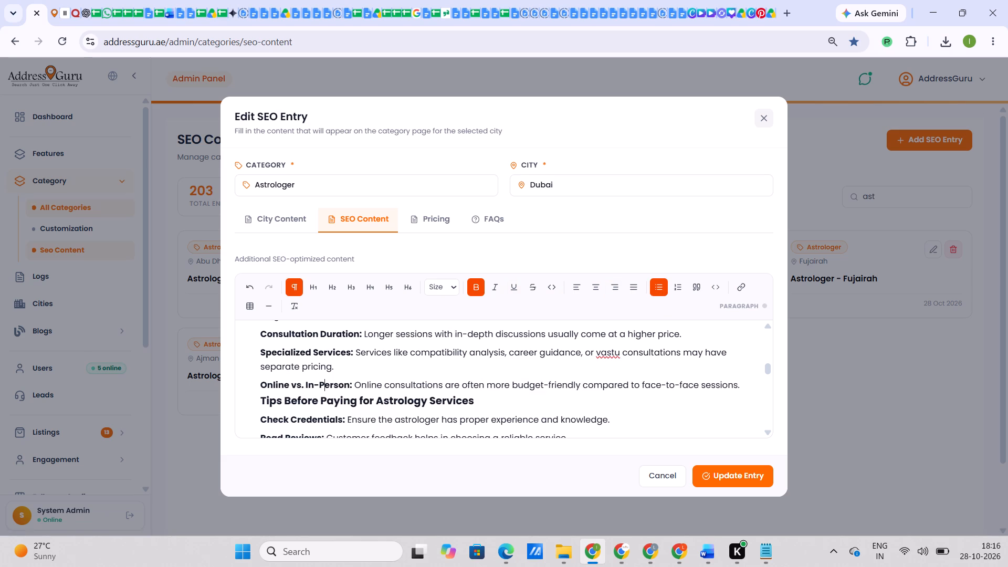
Split "Tips Before Paying for Astrology Services" into its own paragraph, format it as Heading 2, and save the updated entry.
click(264, 398)
key(Left)
key(BackSpace)
key(Return)
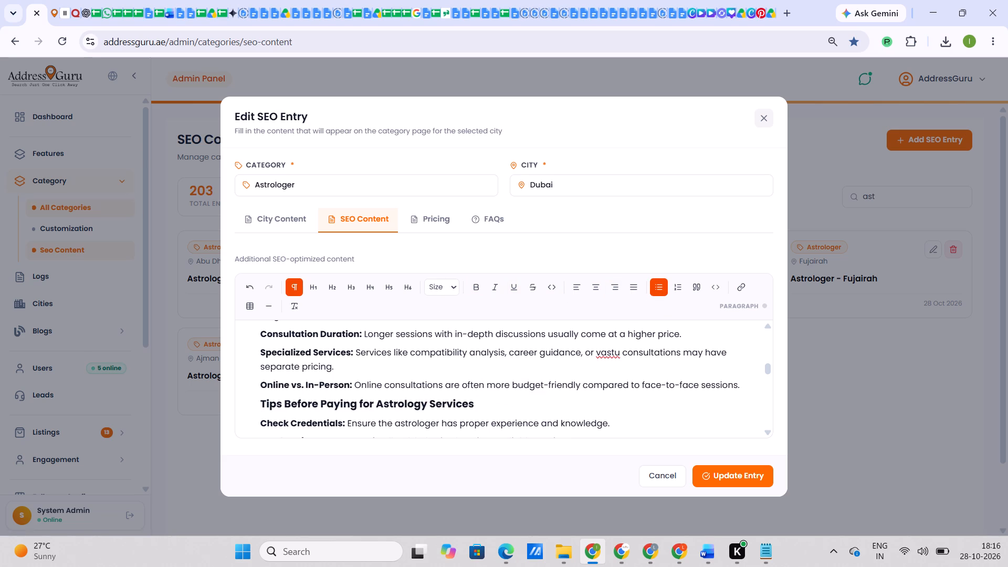
click(285, 403)
click(333, 285)
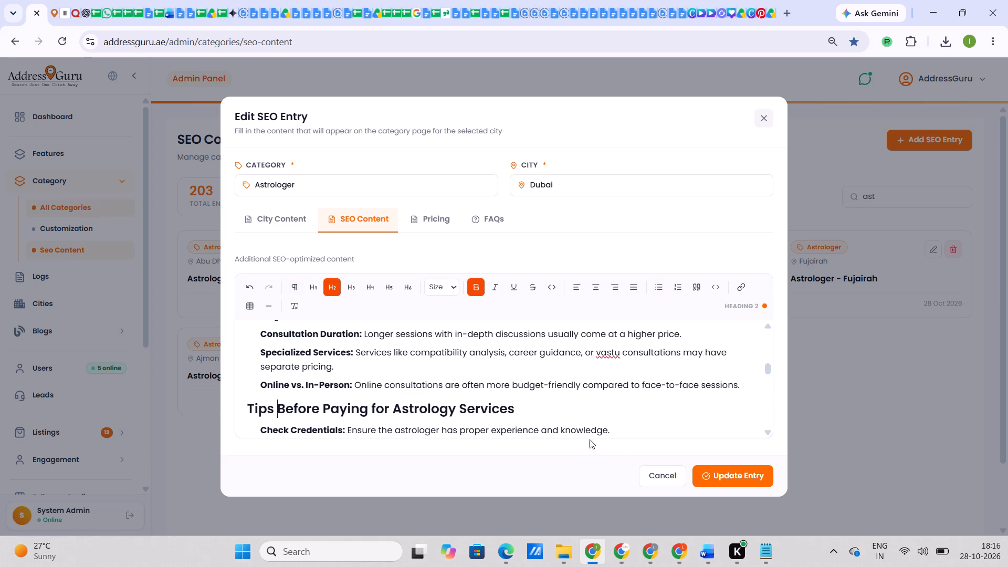
click(715, 475)
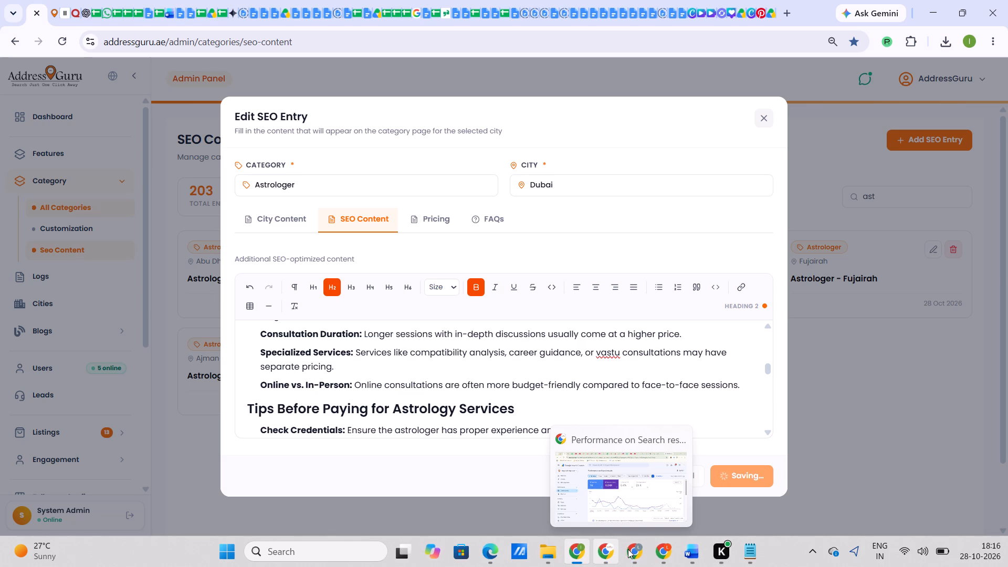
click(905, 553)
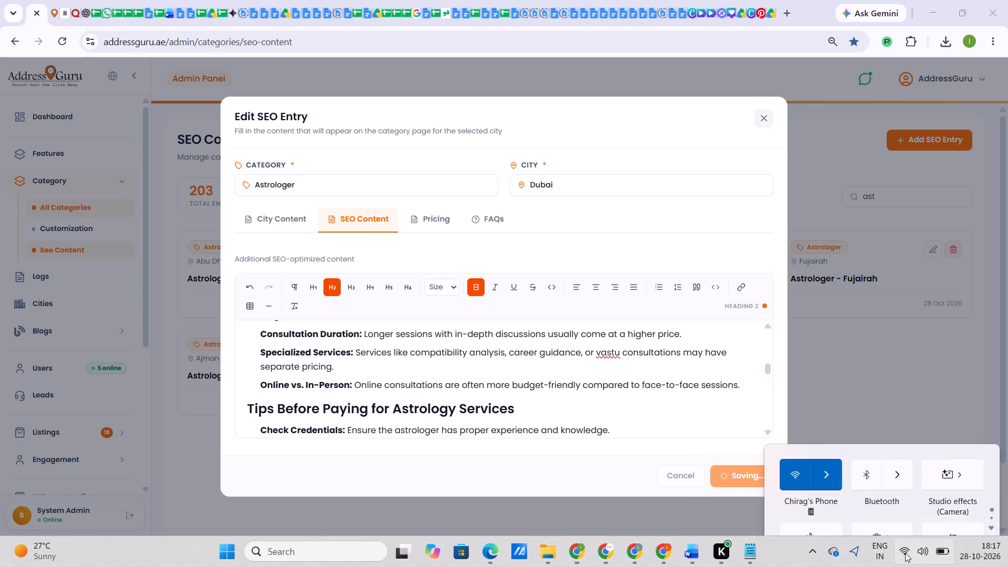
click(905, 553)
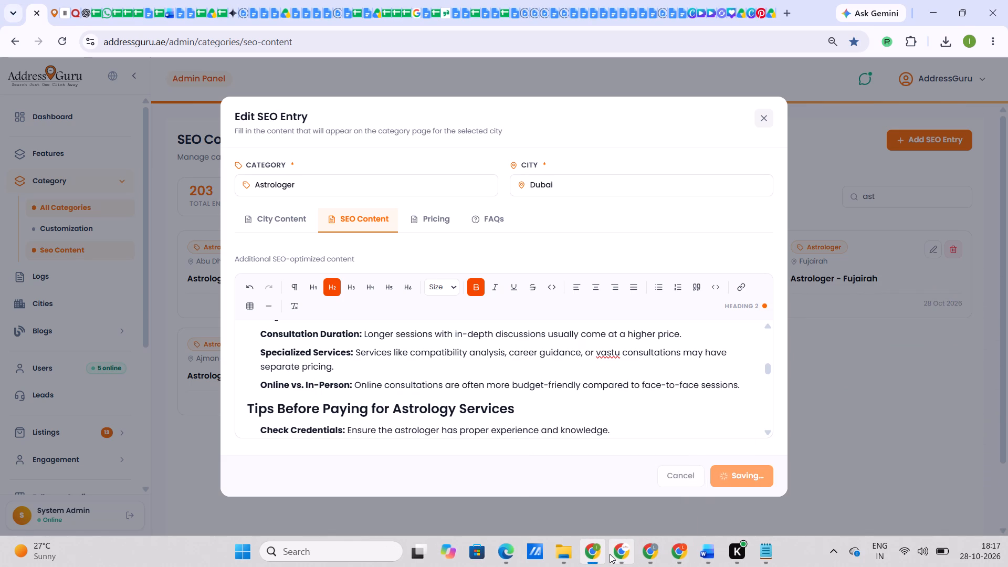
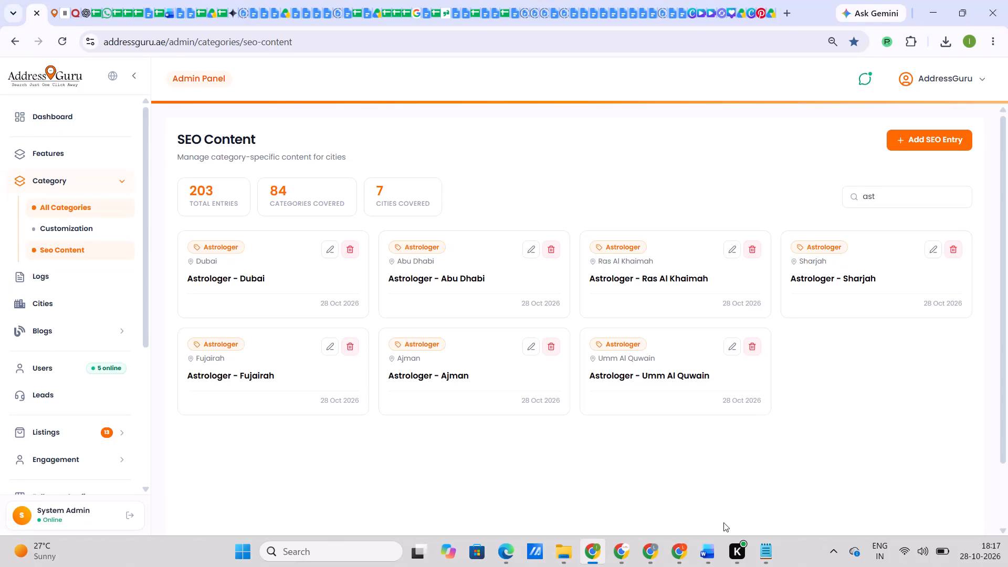
Switch to the Chrome window with the public Dubai astrologer page, reload it and review its content from the charges section to the FAQs.
click(625, 552)
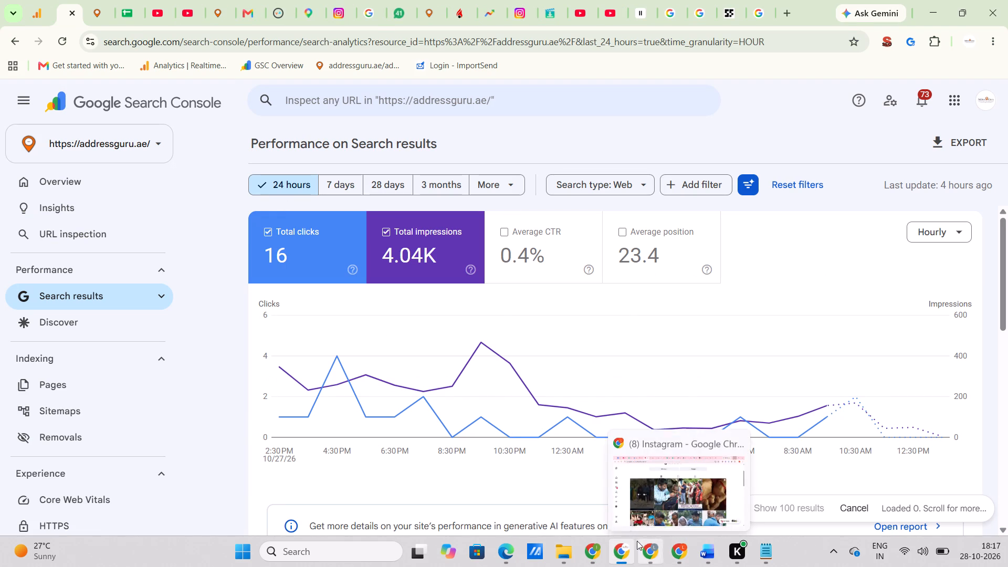
click(623, 545)
click(651, 551)
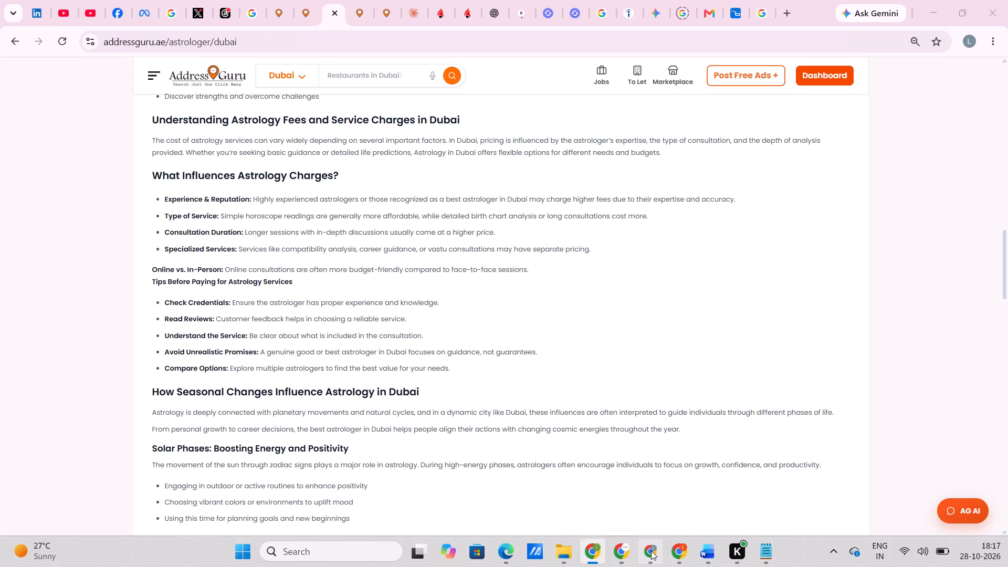
click(65, 48)
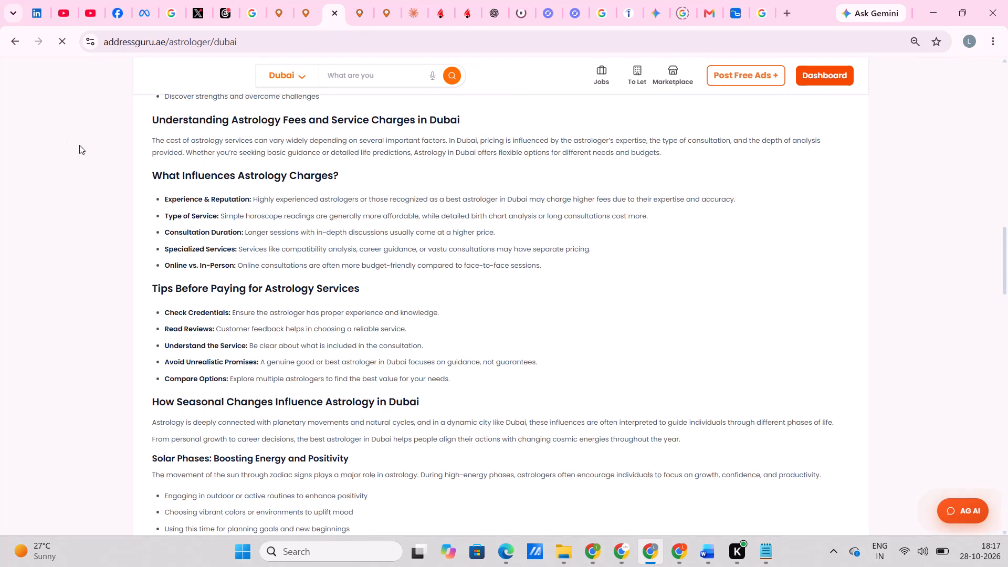
scroll(296, 237, down, 1)
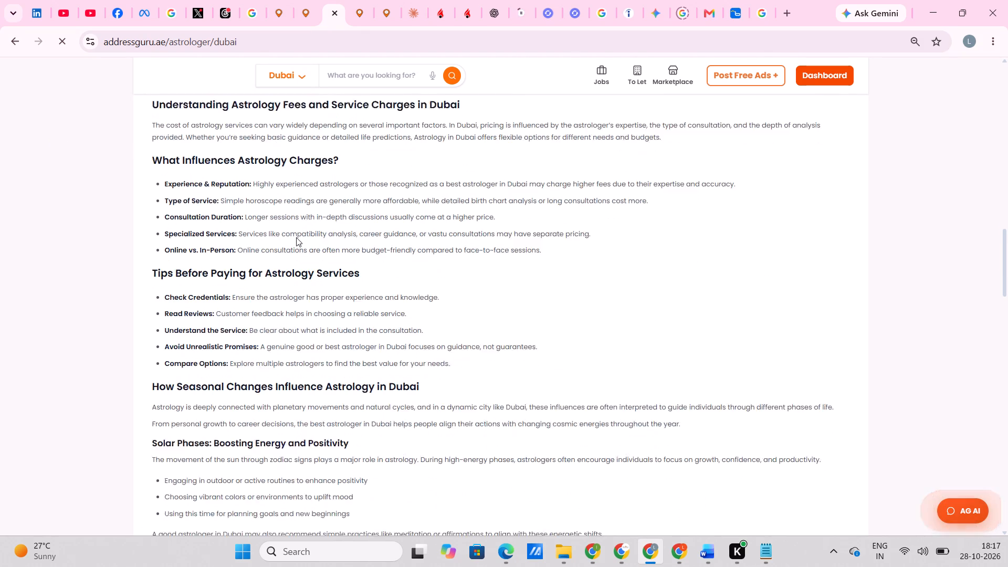
scroll(296, 237, down, 4)
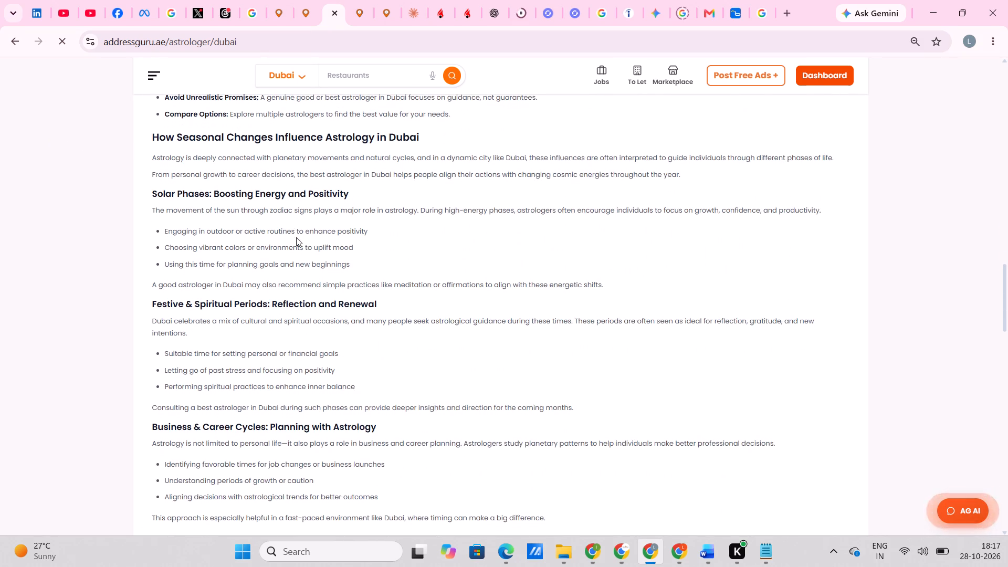
scroll(296, 237, down, 4)
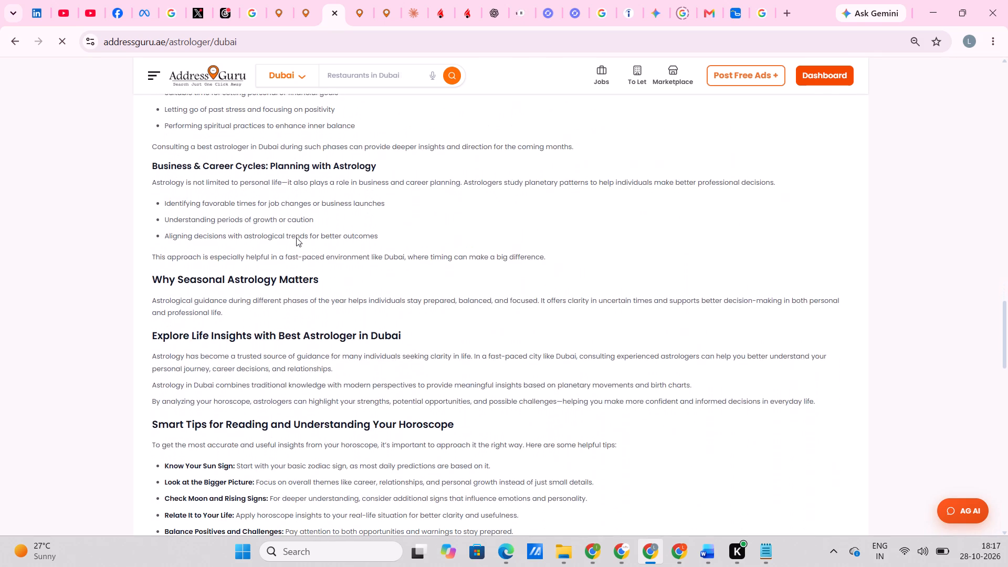
scroll(296, 237, down, 5)
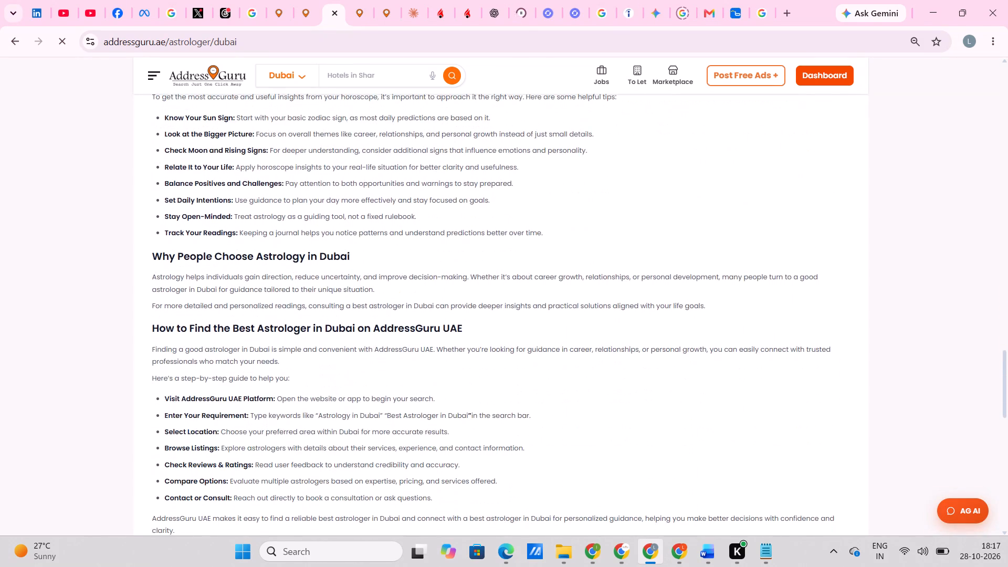
scroll(296, 237, down, 5)
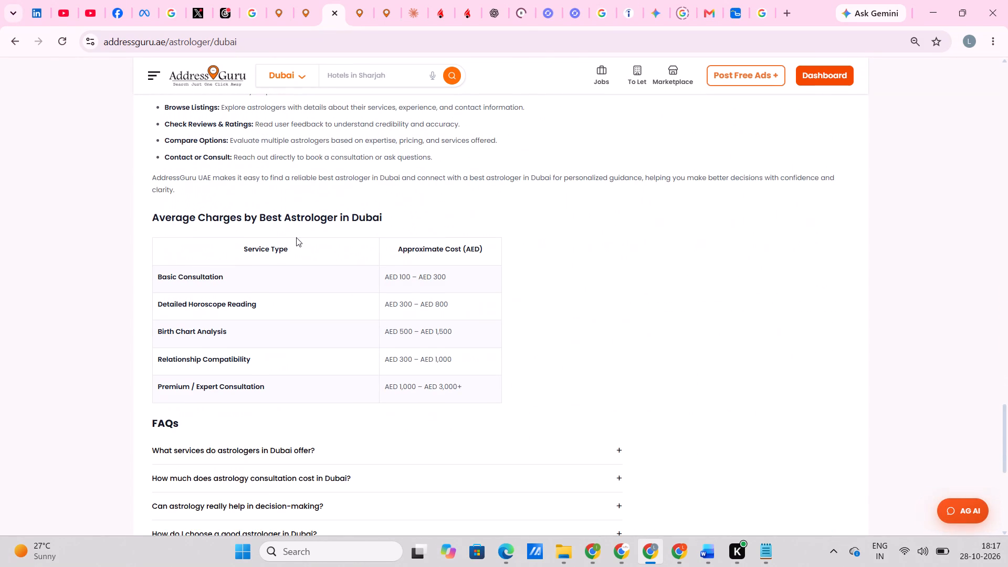
scroll(296, 237, up, 4)
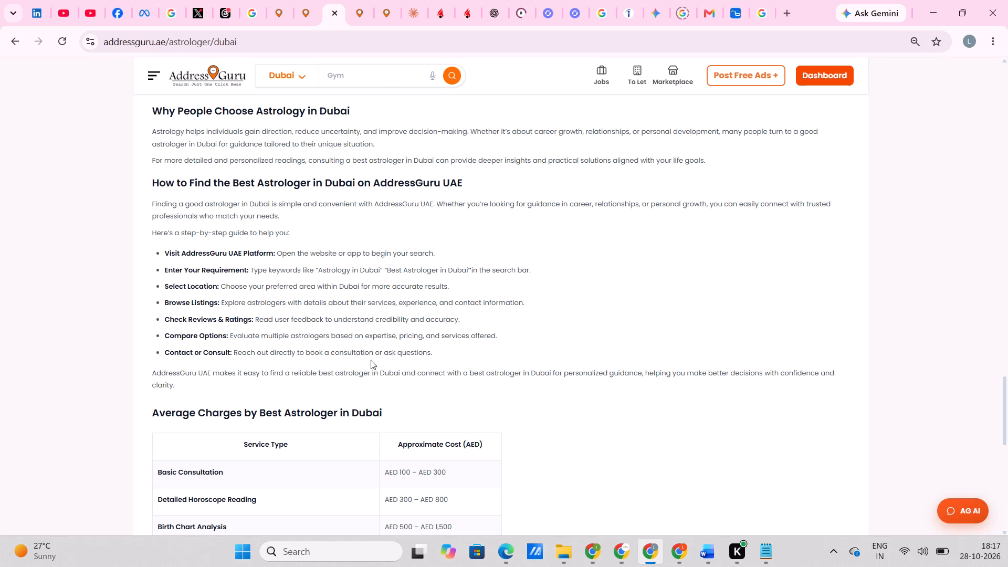
On the Ajman yoga studio page, copy the run of links to yoga studios in other Emirates, from Dubai through Umm Al Quwain.
click(302, 0)
click(351, 3)
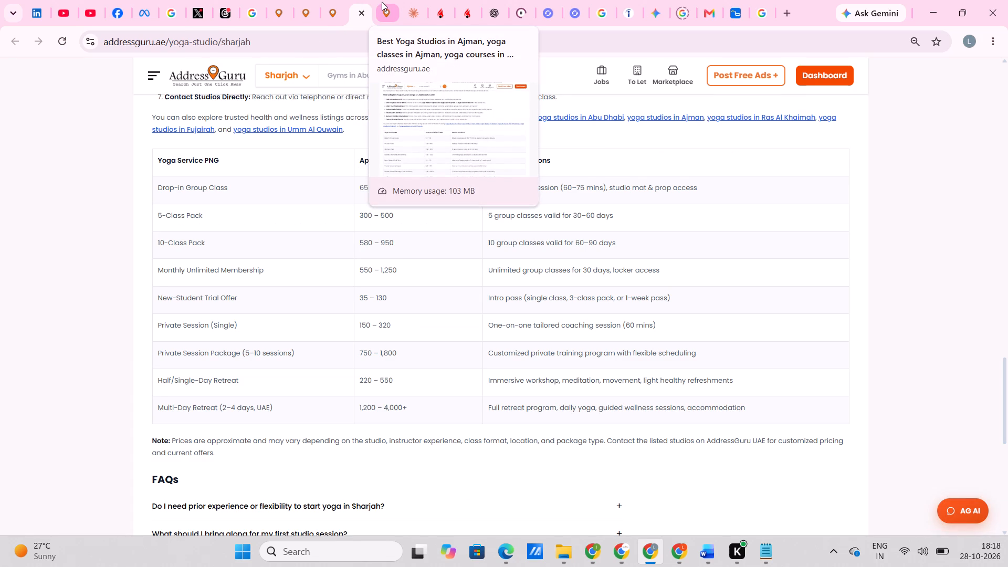
click(382, 2)
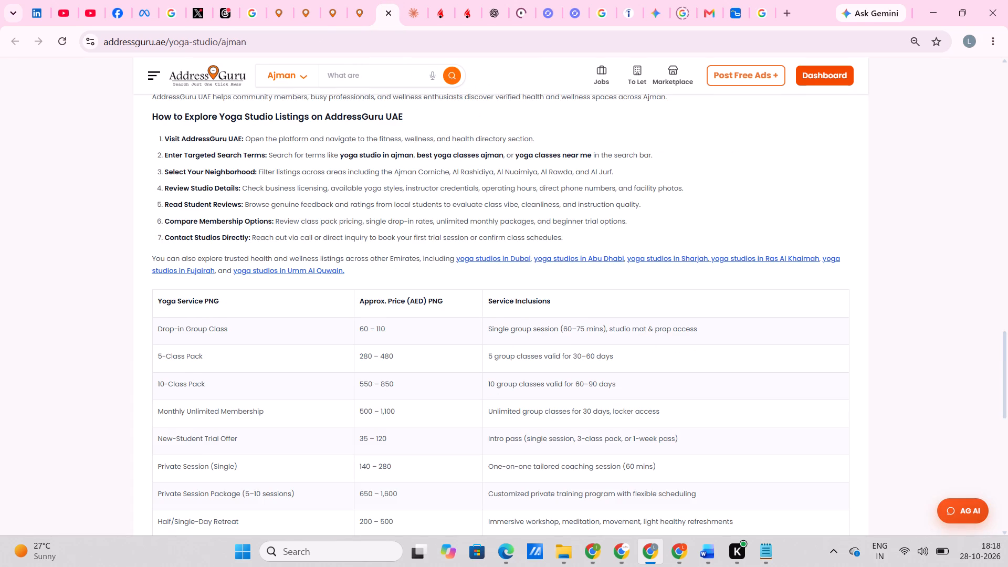
drag(456, 262, 464, 264)
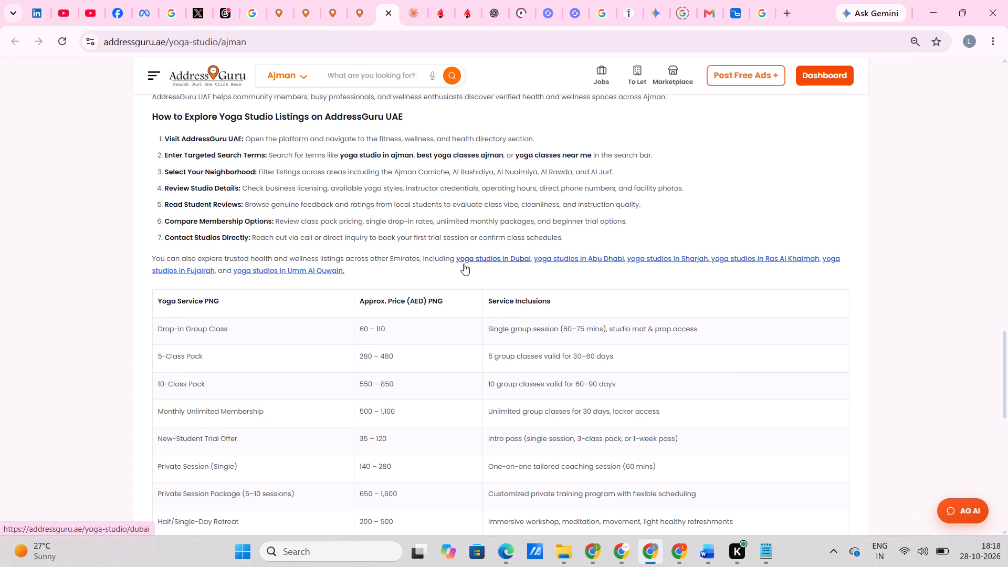
drag(464, 264, 468, 267)
drag(455, 260, 470, 268)
key(ctrl+c)
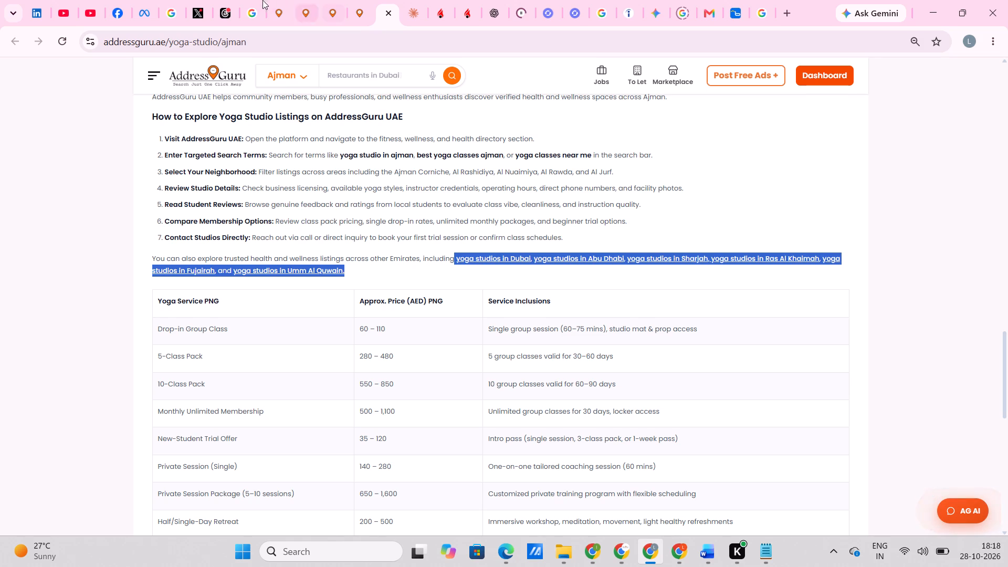
Switch to the admin panel window and open the Astrologer - Dubai entry for editing at the end of its SEO content.
click(628, 553)
click(628, 553)
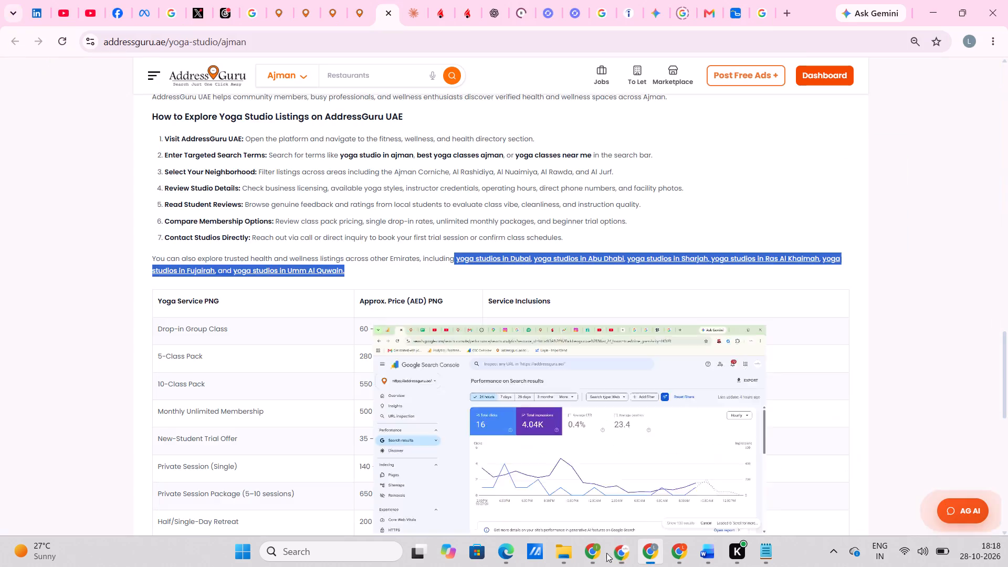
click(601, 551)
click(327, 250)
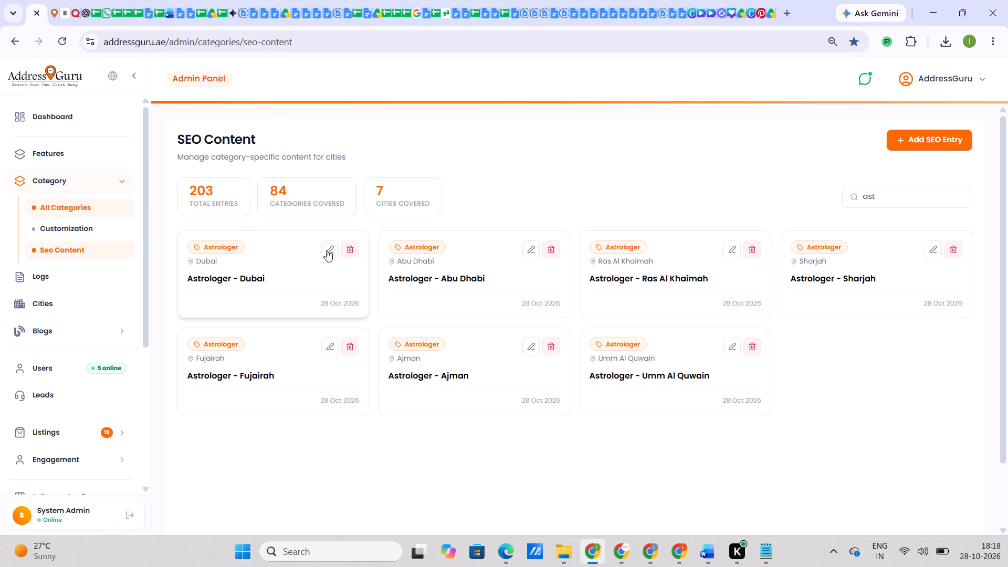
scroll(469, 371, down, 20)
scroll(469, 371, down, 4)
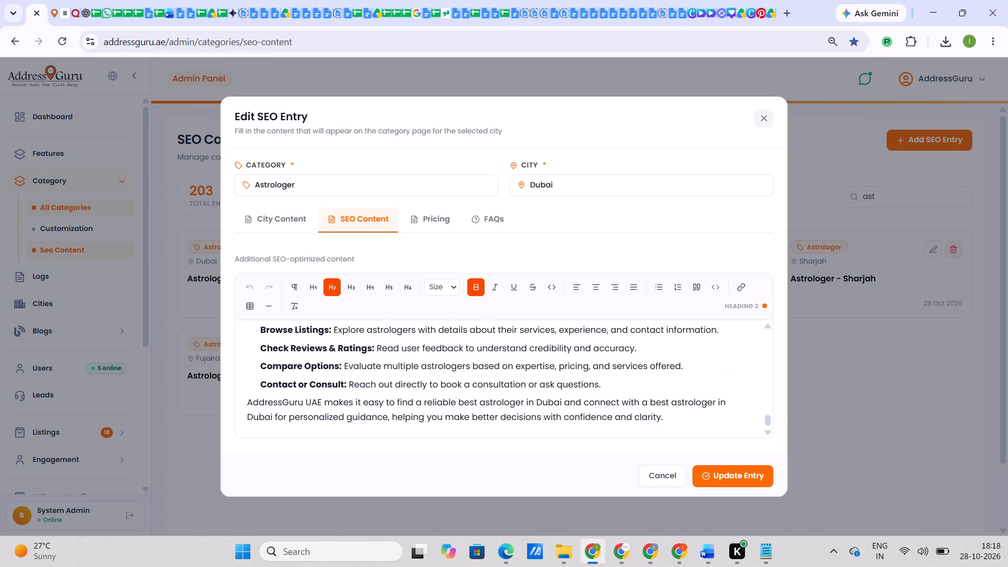
click(678, 415)
Connect the computer to the Redmi Note 8 Wi-Fi network.
click(910, 552)
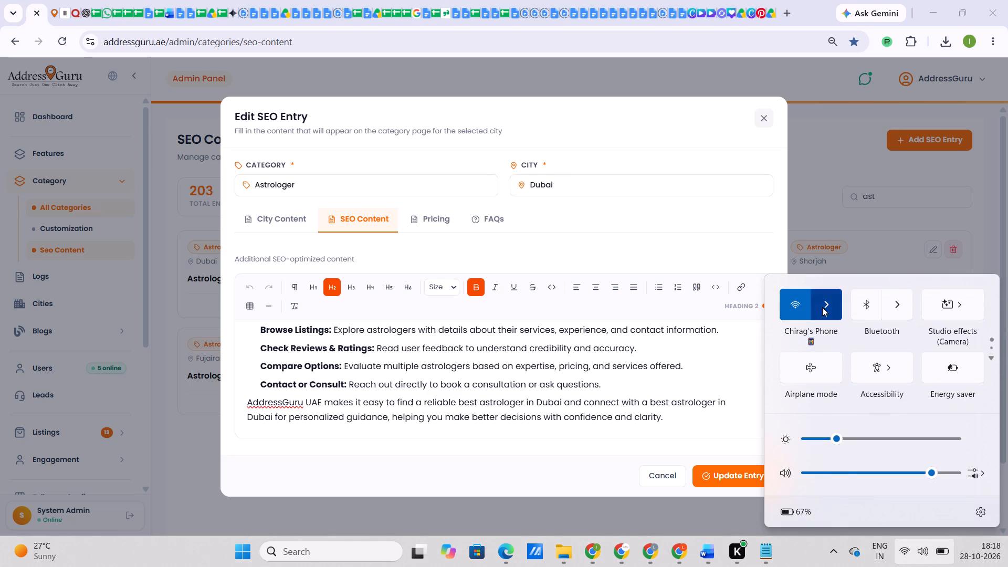
click(822, 307)
click(864, 455)
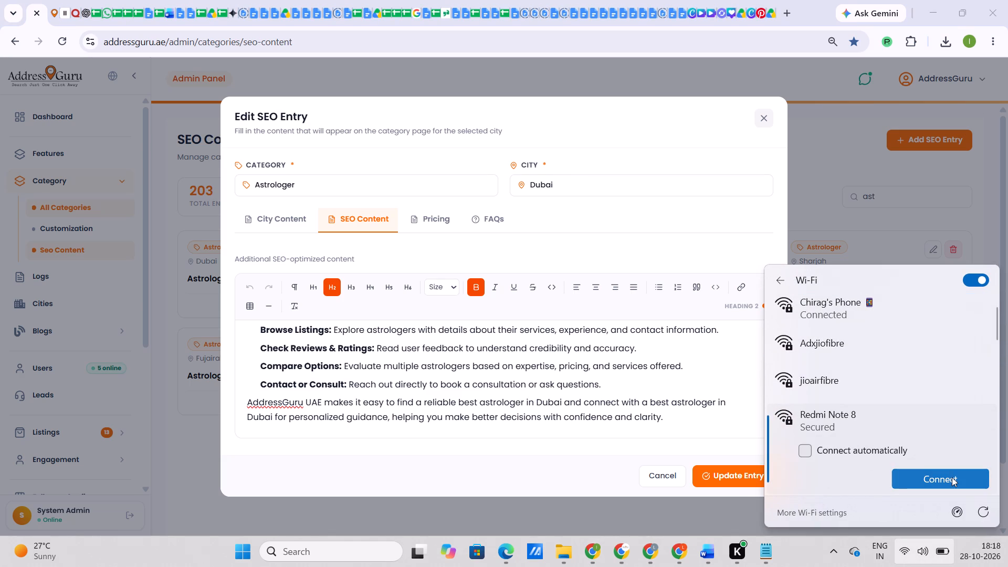
click(952, 477)
Add a new paragraph after the closing AddressGuru UAE paragraph reading "Also Explore:" followed by the copied yoga studio links.
click(682, 416)
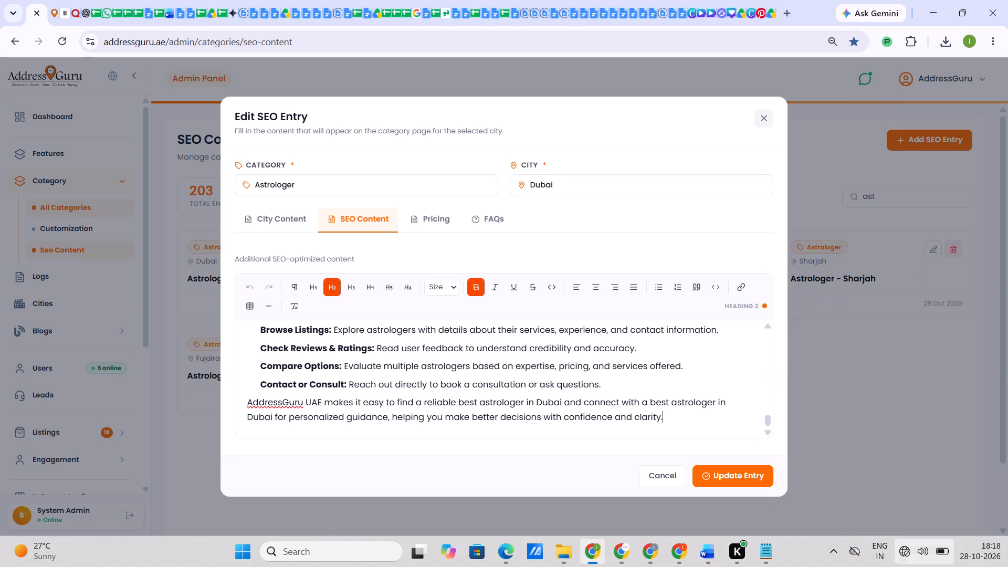
key(Return)
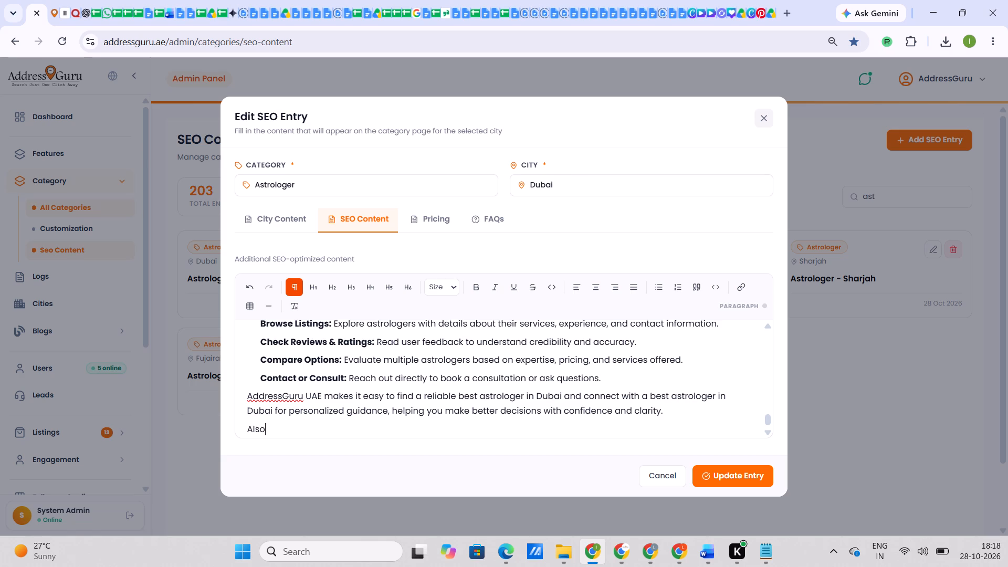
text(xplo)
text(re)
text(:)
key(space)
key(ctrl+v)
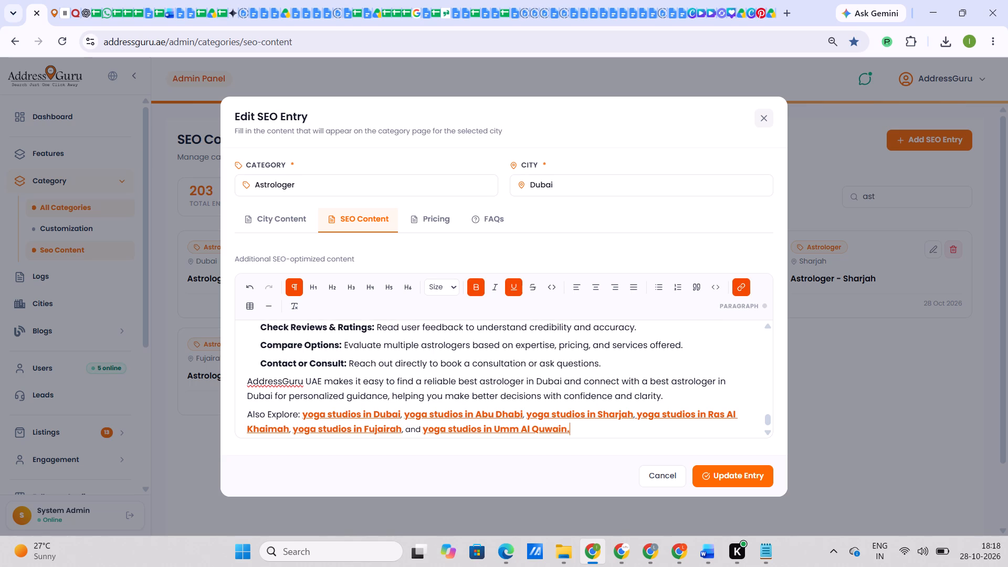
In the "Also Explore" line, replace the city name in the first yoga studios link with Ajman.
click(402, 412)
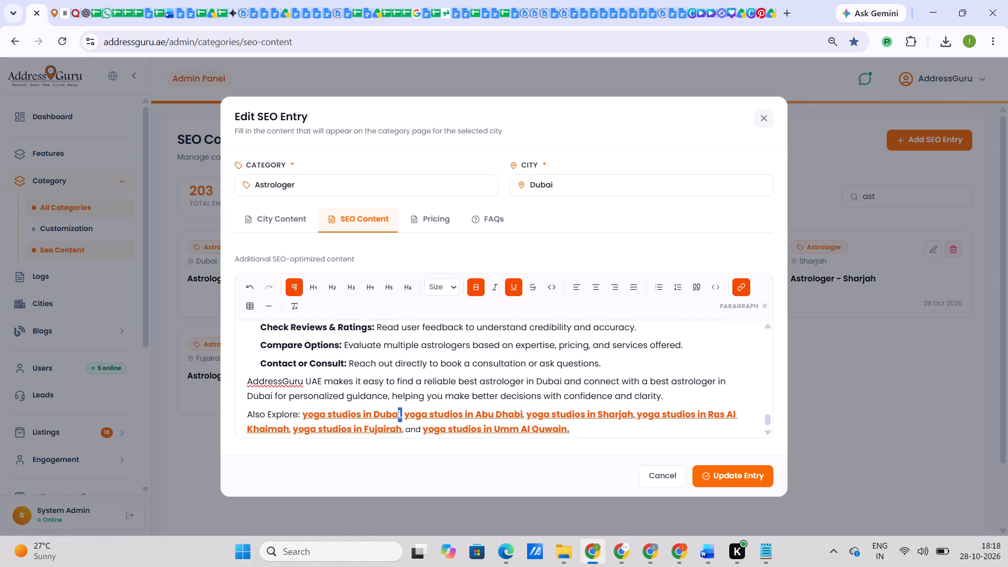
click(402, 412)
key(BackSpace)
key(BackSpace)
key(BackSpace)
key(BackSpace)
key(BackSpace)
key(BackSpace)
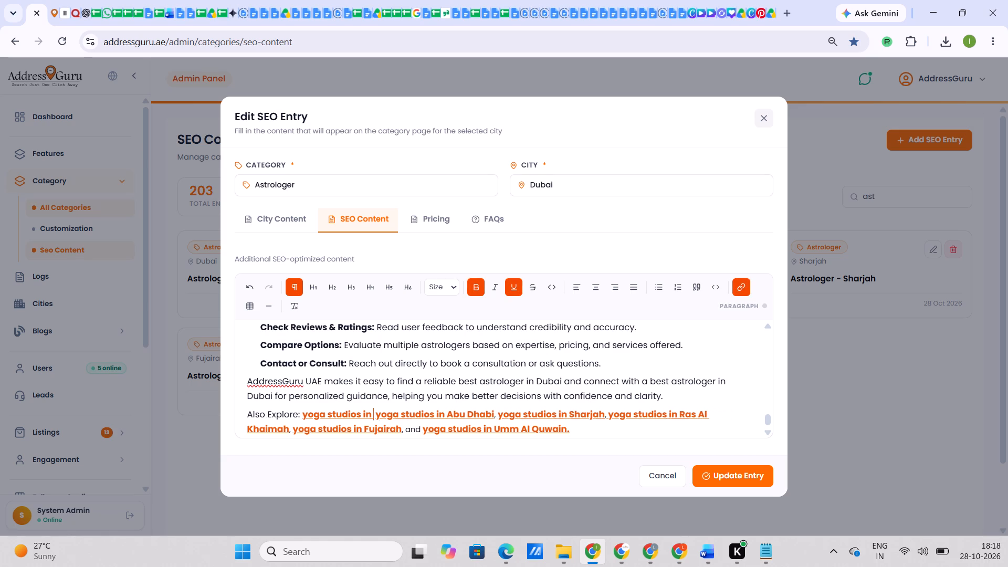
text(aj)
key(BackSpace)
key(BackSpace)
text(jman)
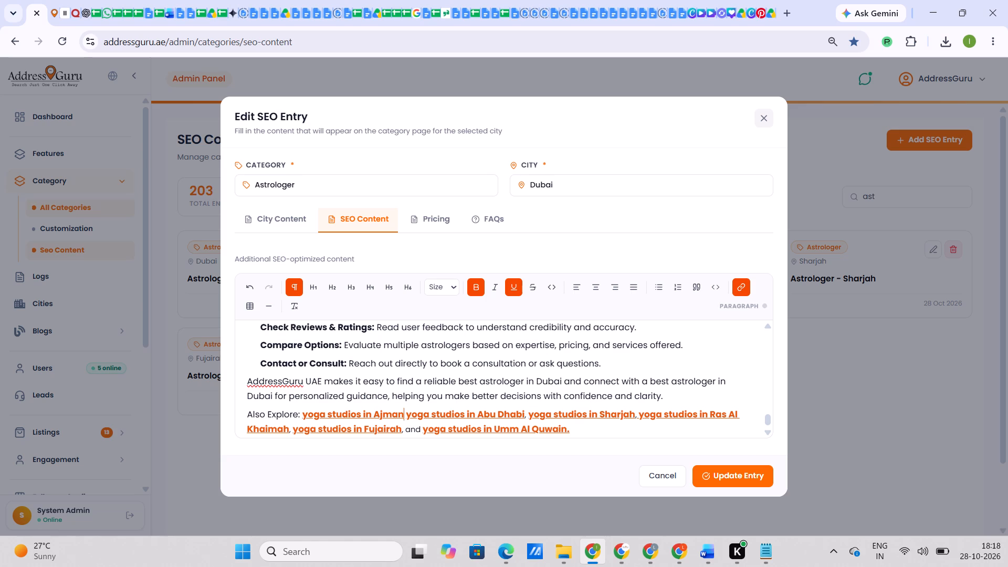
right_click(372, 418)
click(640, 301)
click(396, 409)
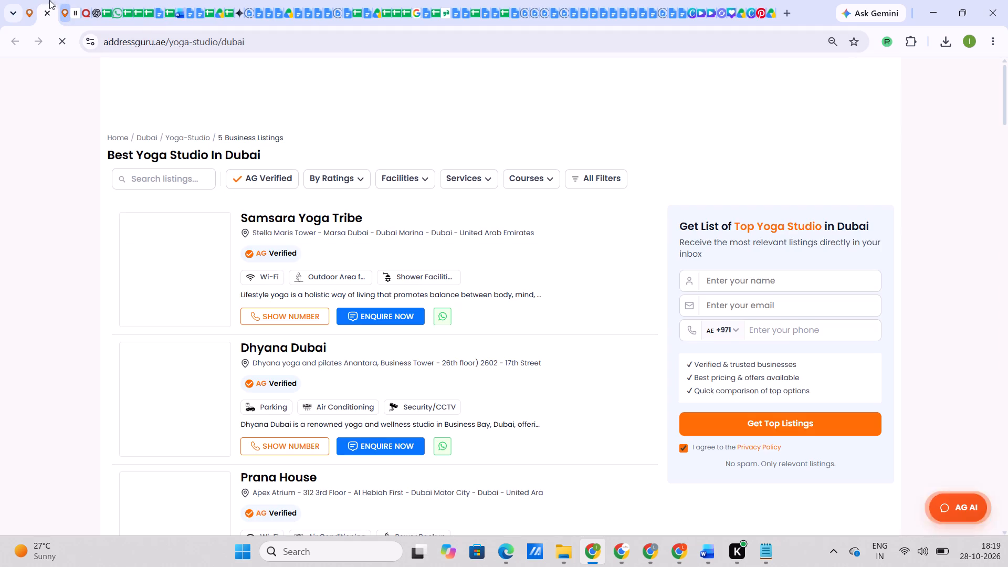
click(33, 0)
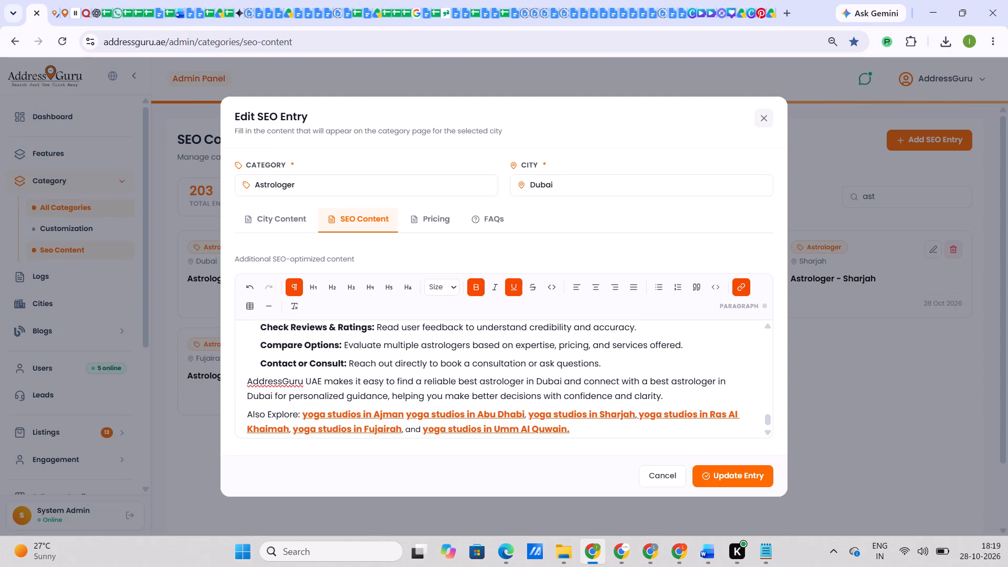
click(740, 283)
click(513, 116)
double_click(513, 116)
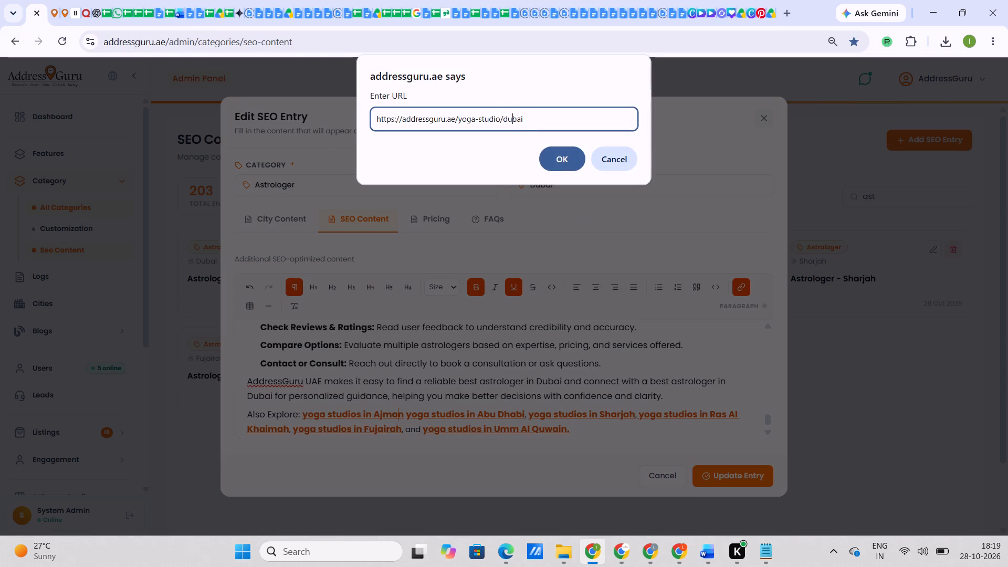
key(a)
text(jman)
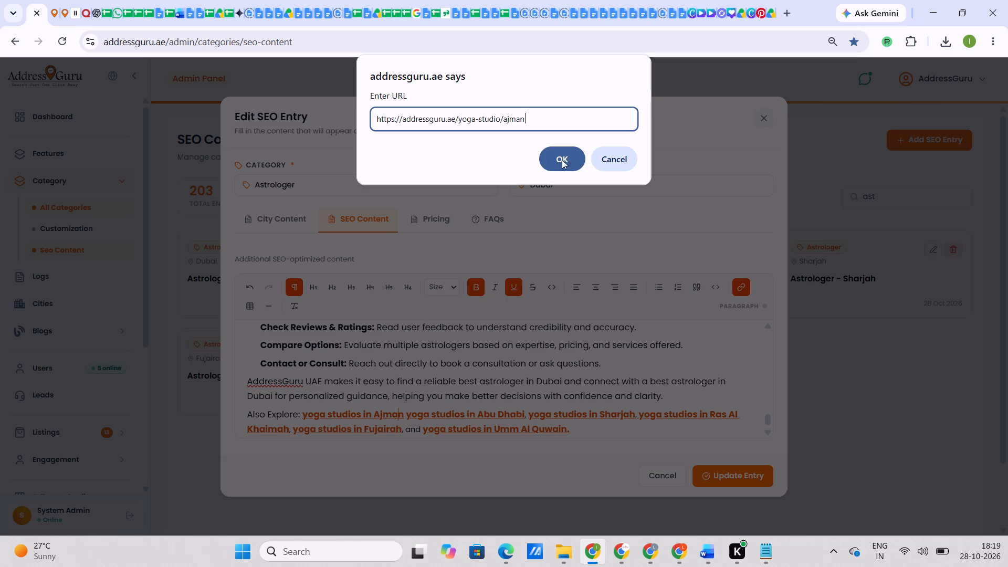
click(555, 162)
click(721, 476)
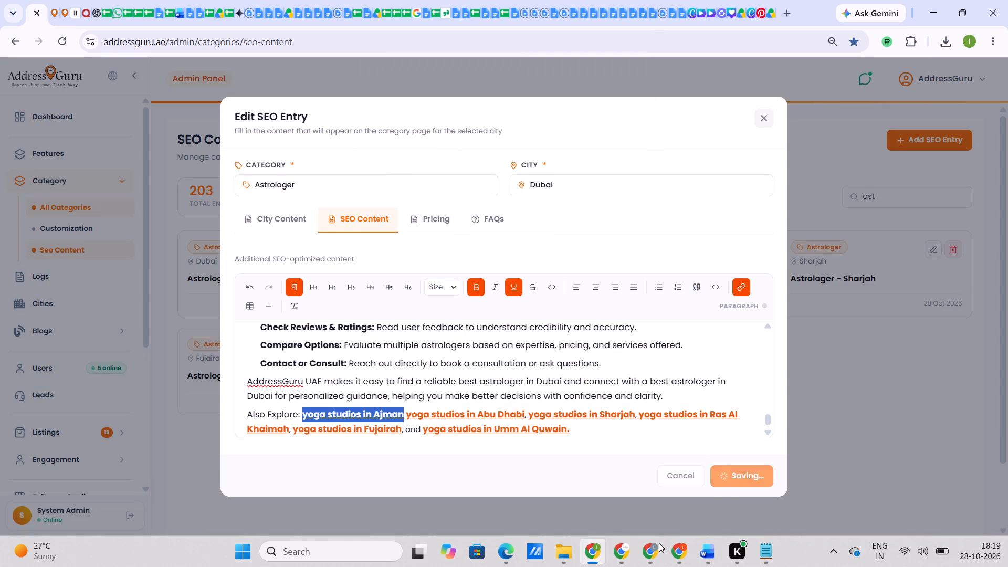
Reload the public Dubai astrologer page and check the "Also Explore" links above the average charges table.
click(652, 552)
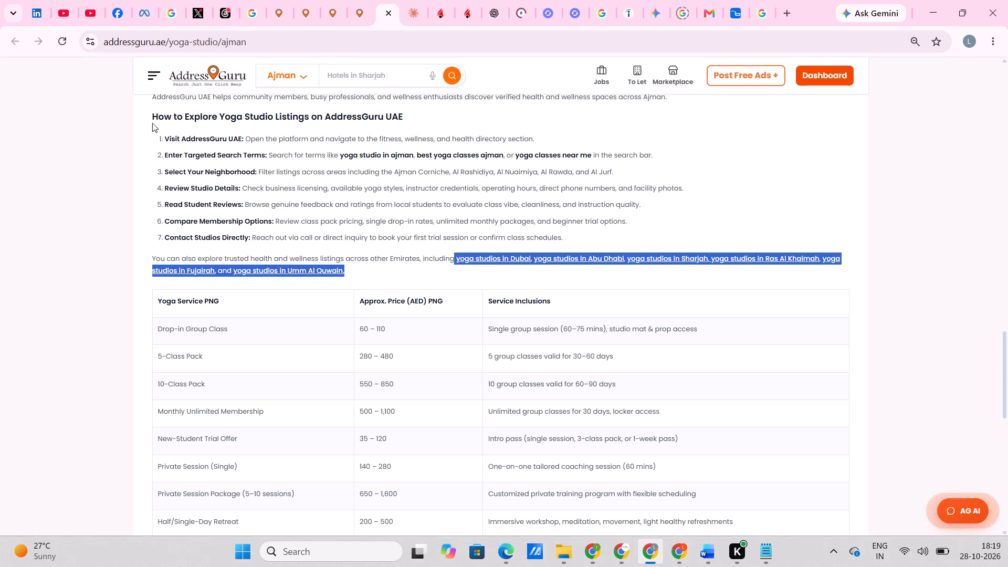
click(284, 0)
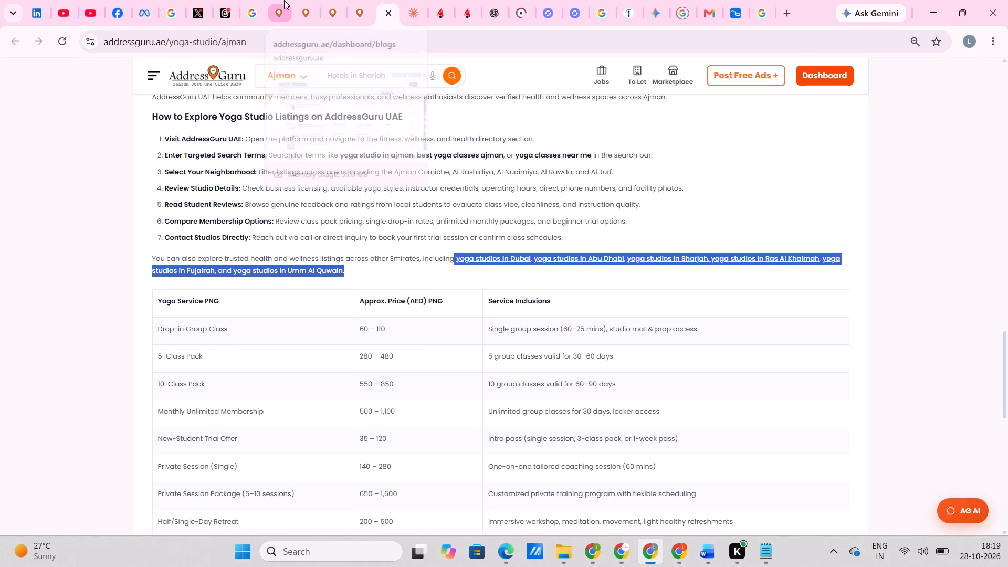
click(306, 0)
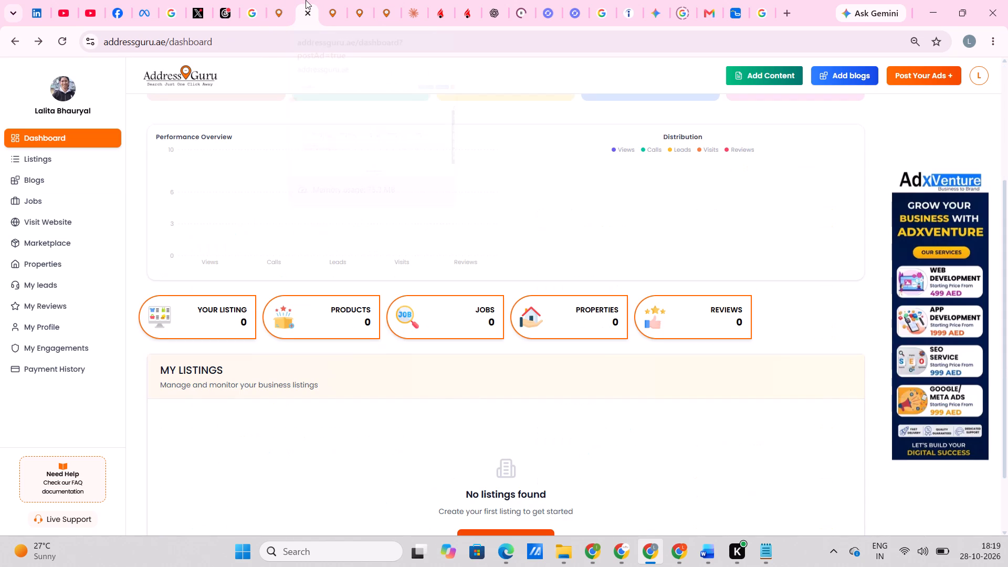
click(331, 0)
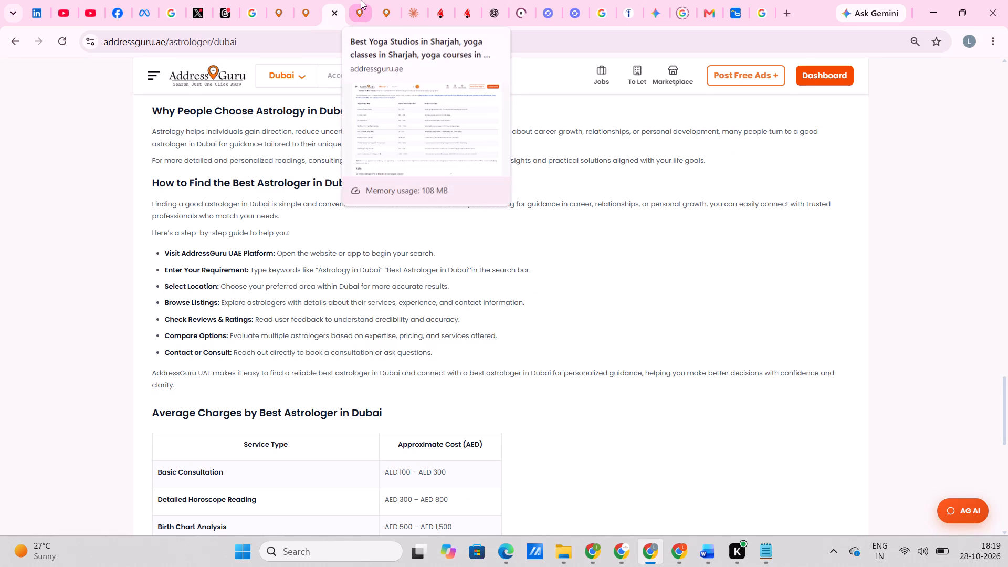
click(361, 0)
click(341, 0)
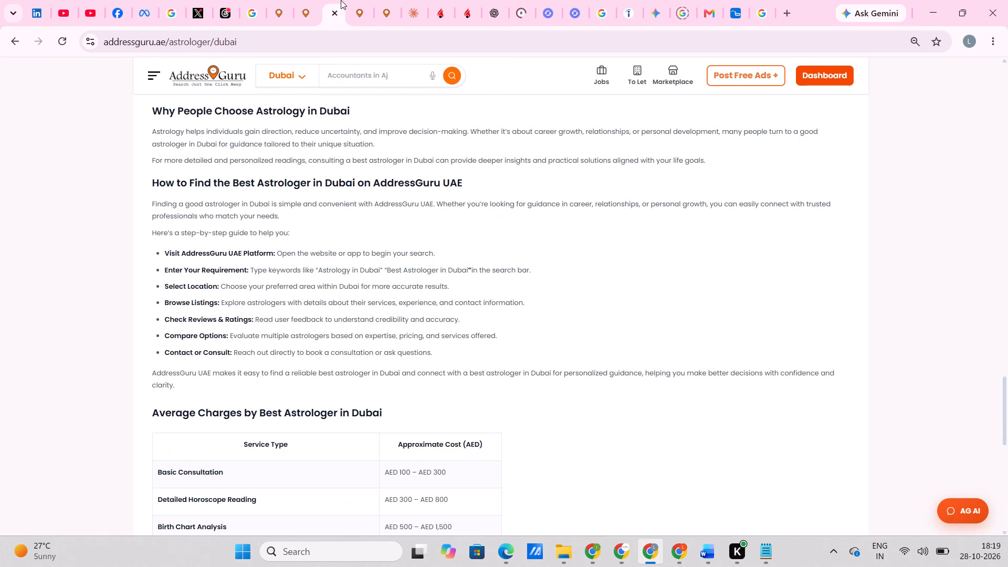
click(69, 38)
scroll(470, 267, down, 14)
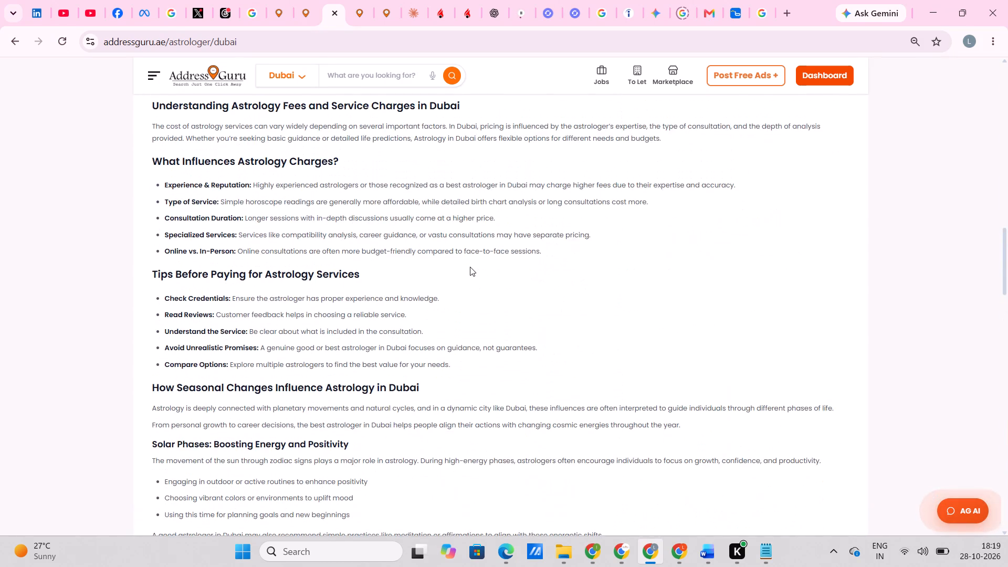
scroll(470, 267, down, 9)
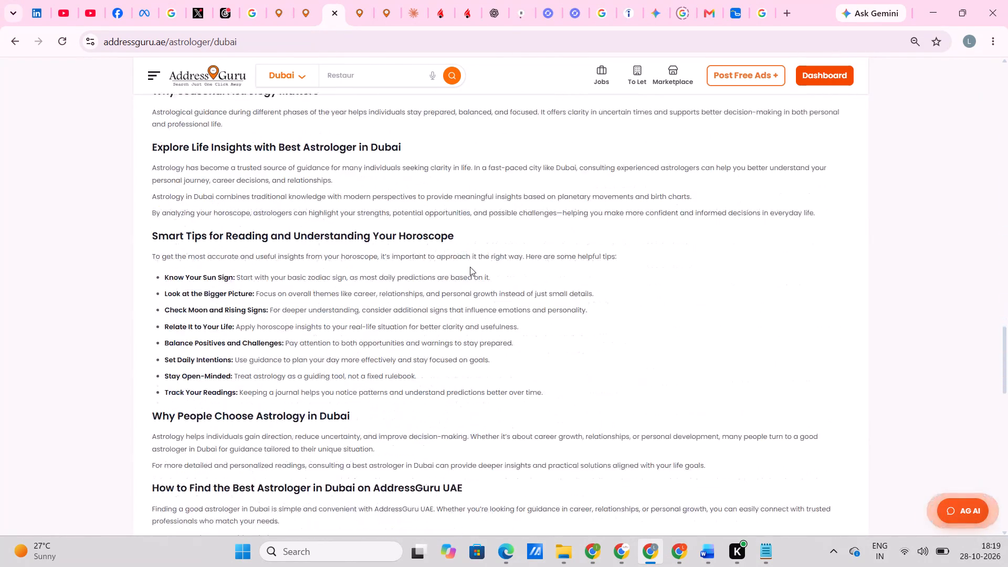
scroll(470, 267, down, 4)
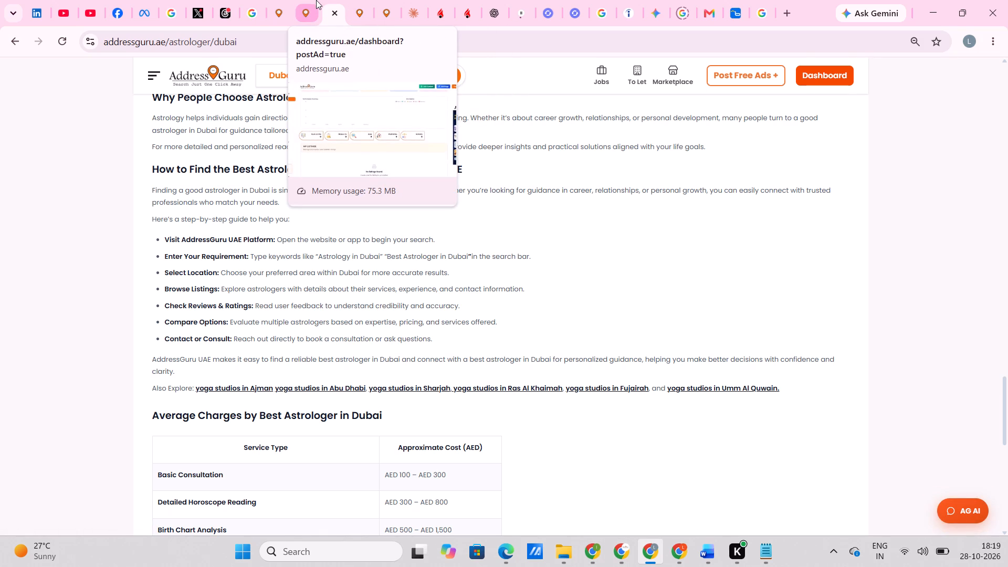
Reopen the Astrologer - Dubai SEO entry and delete all the yoga studio links after "Also Explore:" in its SEO content.
double_click(619, 552)
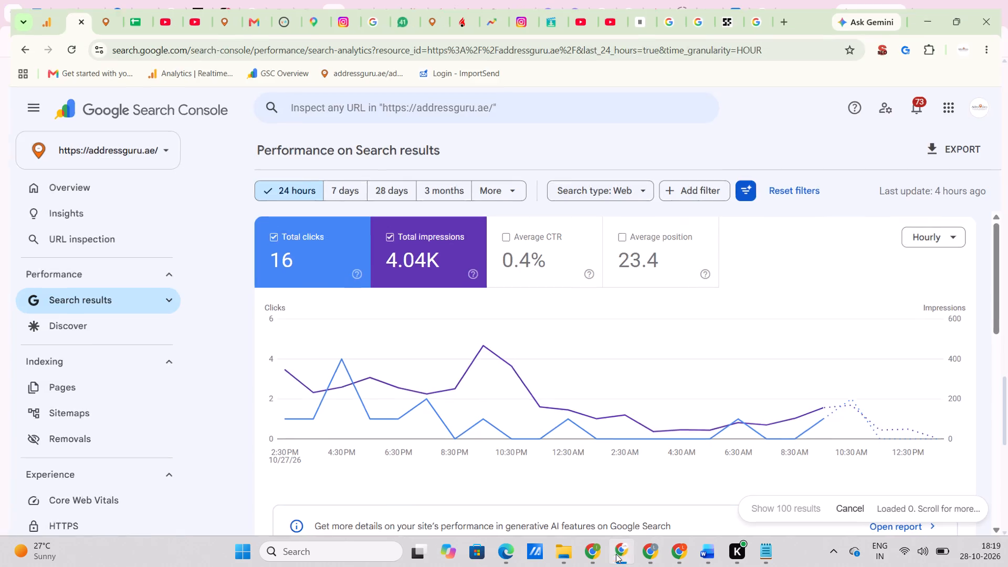
click(589, 556)
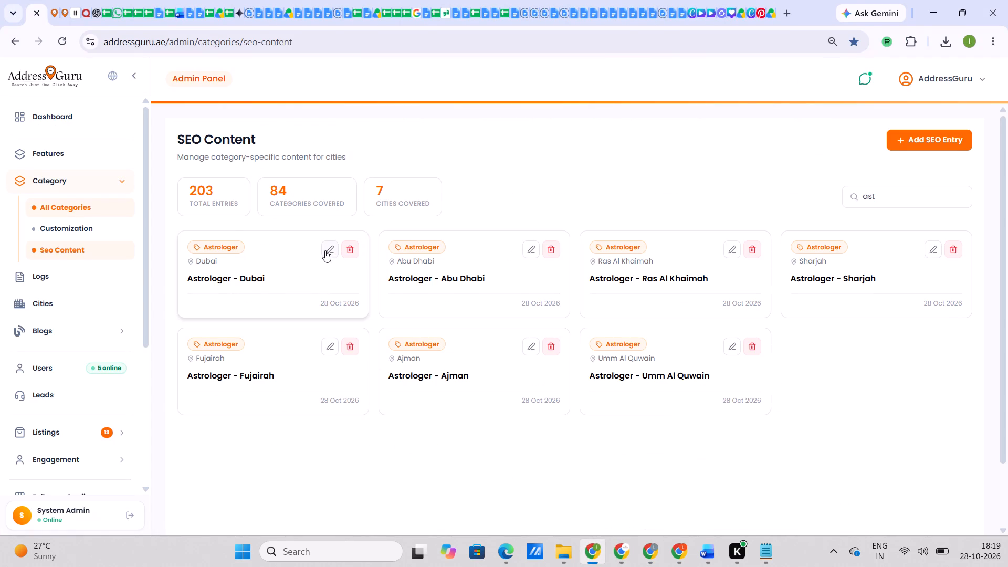
click(325, 250)
scroll(512, 394, down, 14)
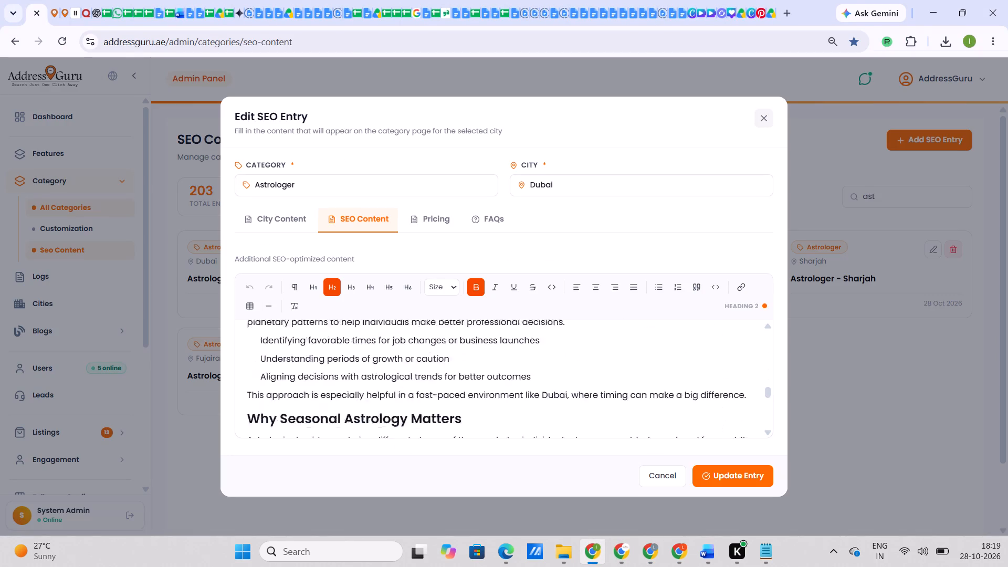
scroll(512, 394, down, 15)
drag(303, 402, 592, 428)
key(BackSpace)
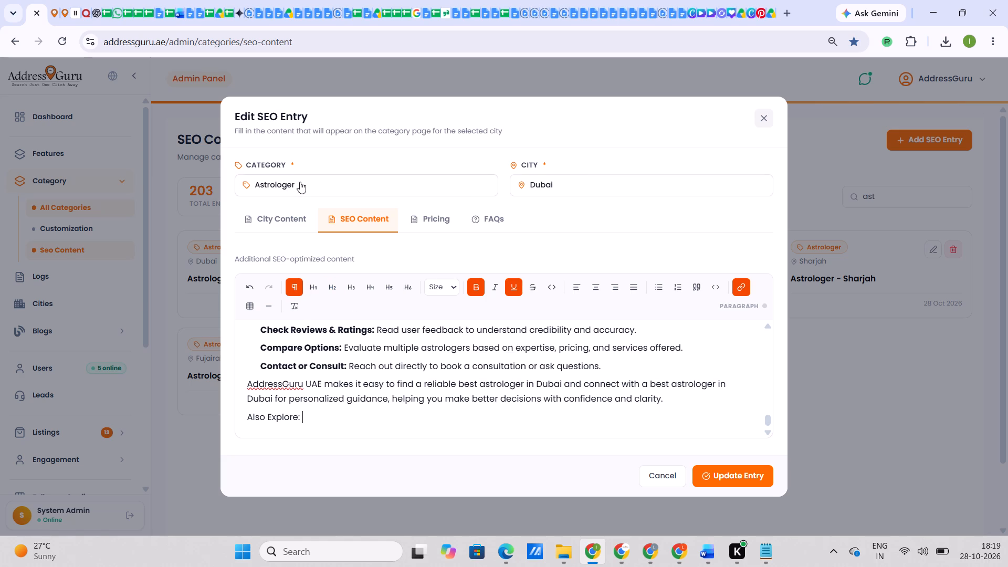
Write "Astrologer in Abu Dhabi," in bold after "Also Explore:", reusing the category name from the entry.
drag(302, 185, 317, 194)
key(ctrl+c)
click(339, 417)
key(ctrl+v)
key(space)
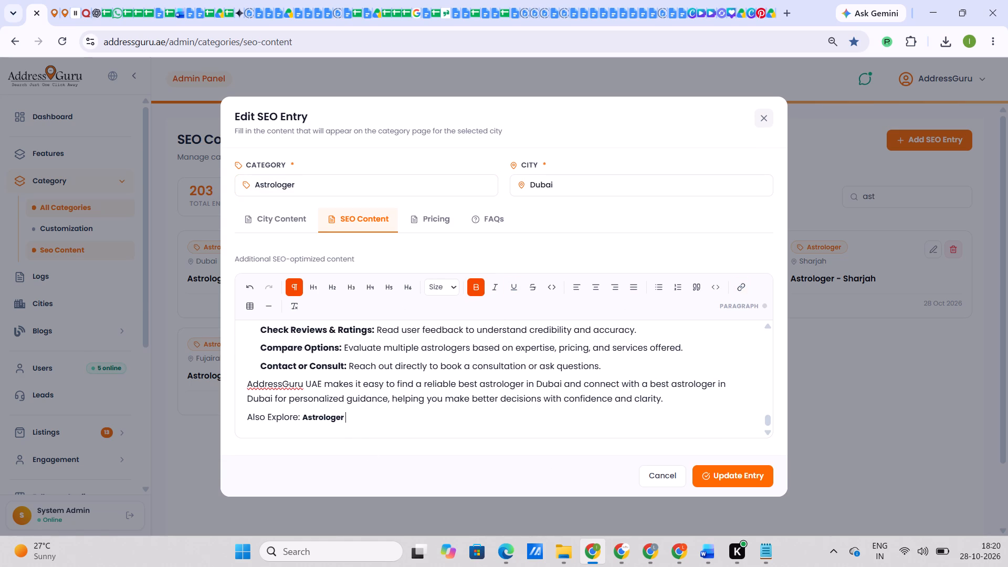
text(in)
key(space)
text(bu)
key(space)
text(habi)
text(,)
key(space)
Copy "Astrologer in Abu Dhabi" and add it twice more to the "Also Explore:" line, following each copy with a comma.
drag(302, 417, 391, 418)
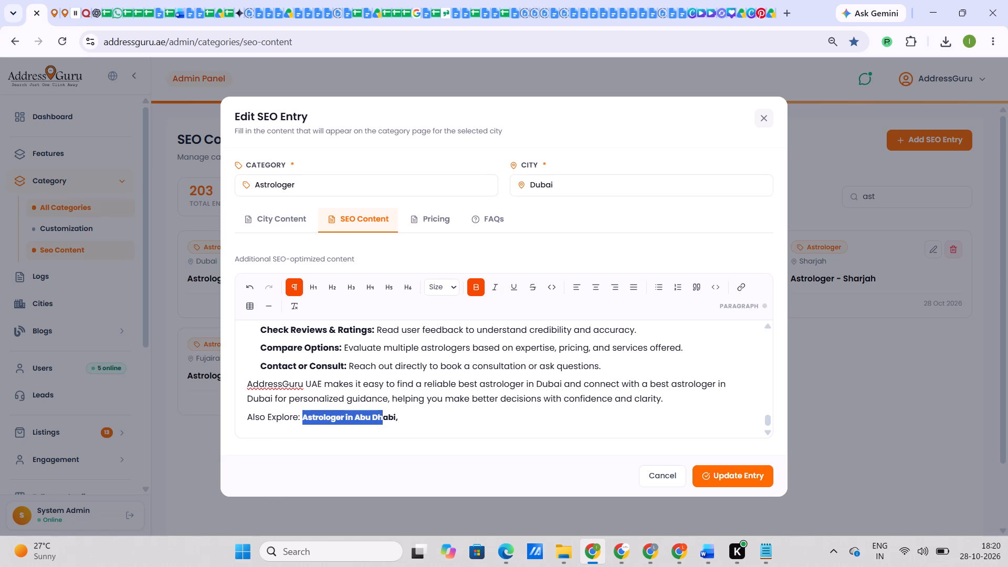
drag(391, 418, 395, 418)
drag(395, 418, 395, 419)
key(ctrl+c)
click(412, 419)
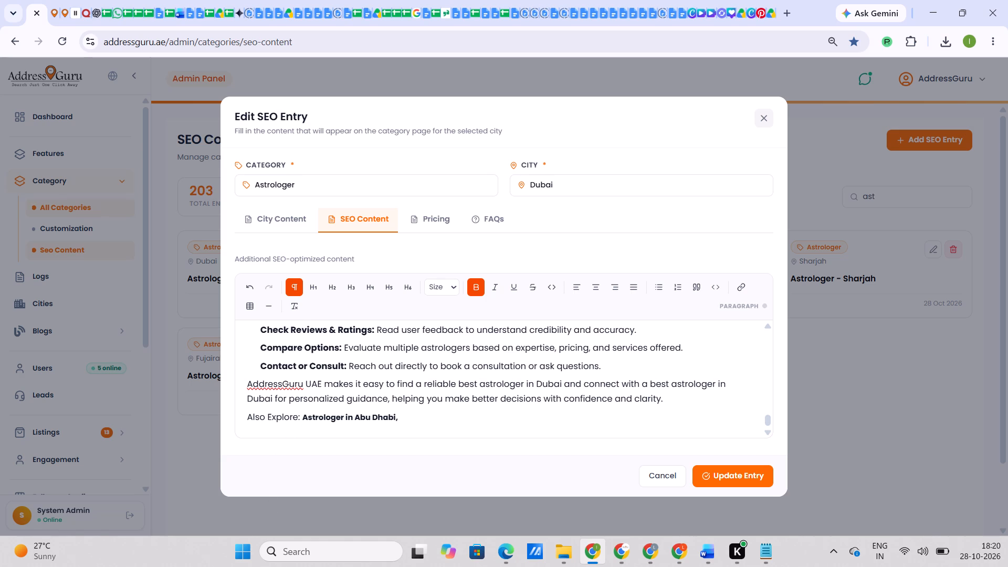
key(ctrl+v)
text(,)
key(space)
key(ctrl+v)
text(,)
key(space)
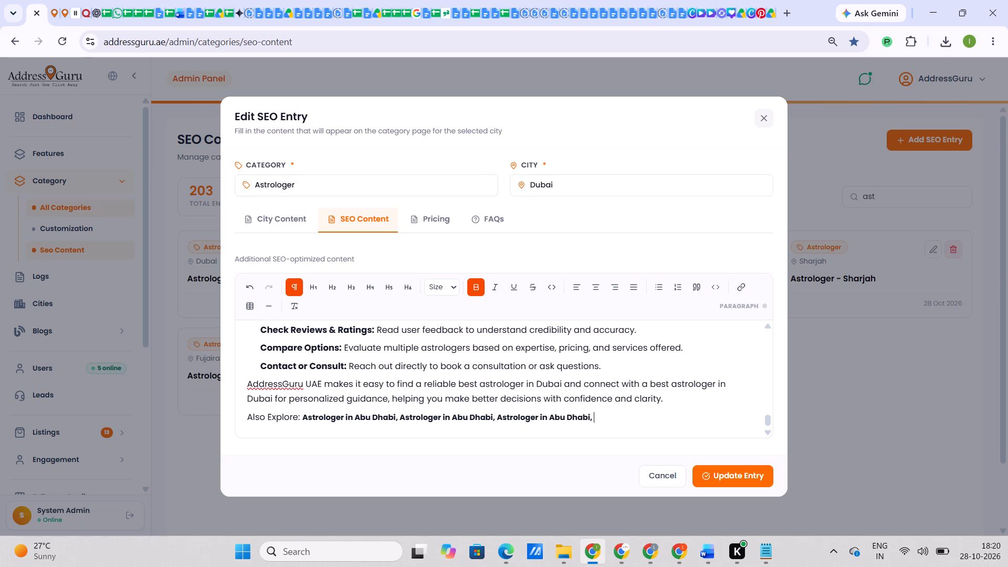
Change the second "Also Explore:" item to "Astrologer in Ajman" and copy that phrase.
drag(454, 413, 478, 412)
drag(478, 412, 493, 410)
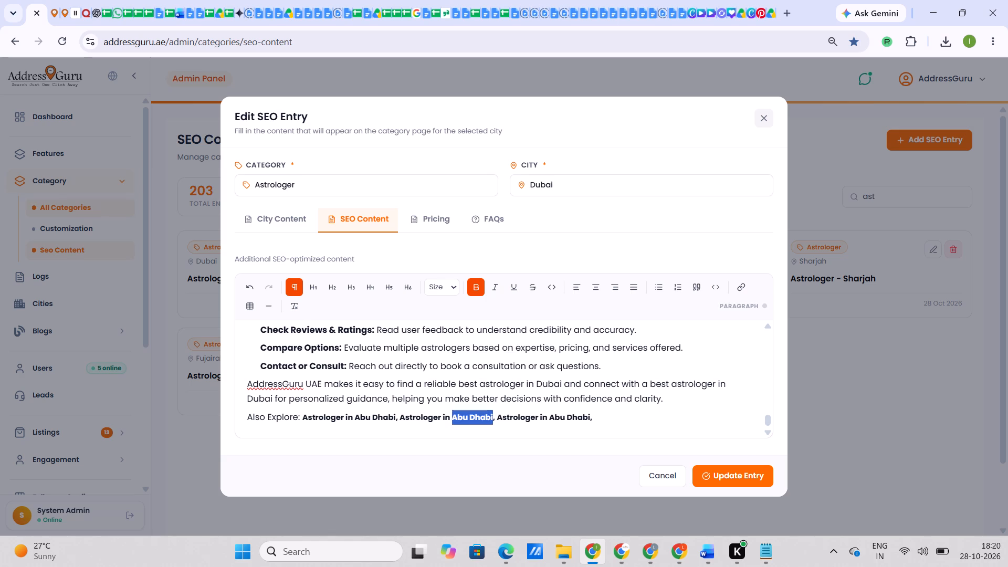
text(jman)
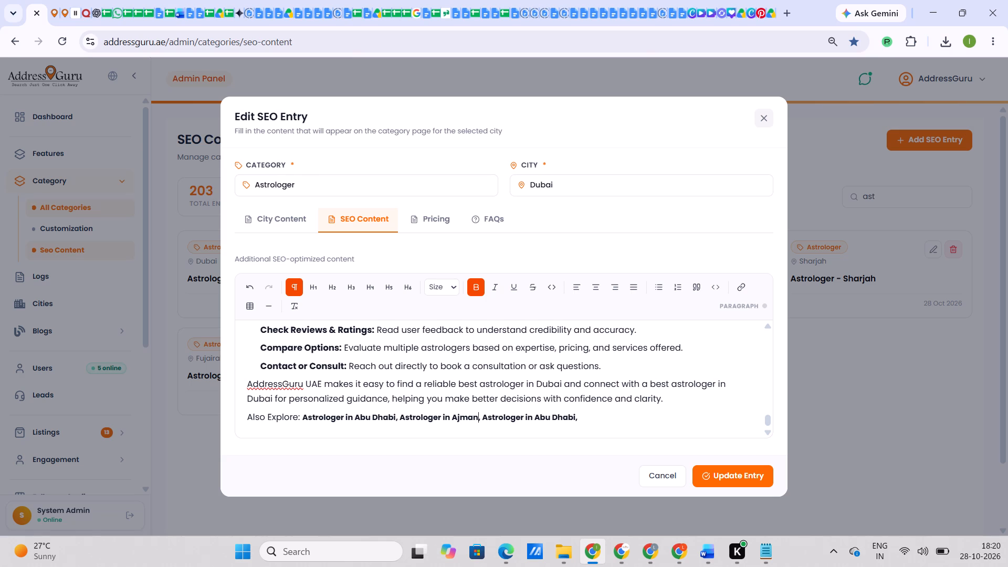
drag(401, 418, 477, 418)
key(ctrl+c)
Remove "Abu Dhabi" from the third "Also Explore:" item, leaving its city name started with "S".
drag(574, 415, 543, 418)
drag(543, 418, 534, 415)
key(BackSpace)
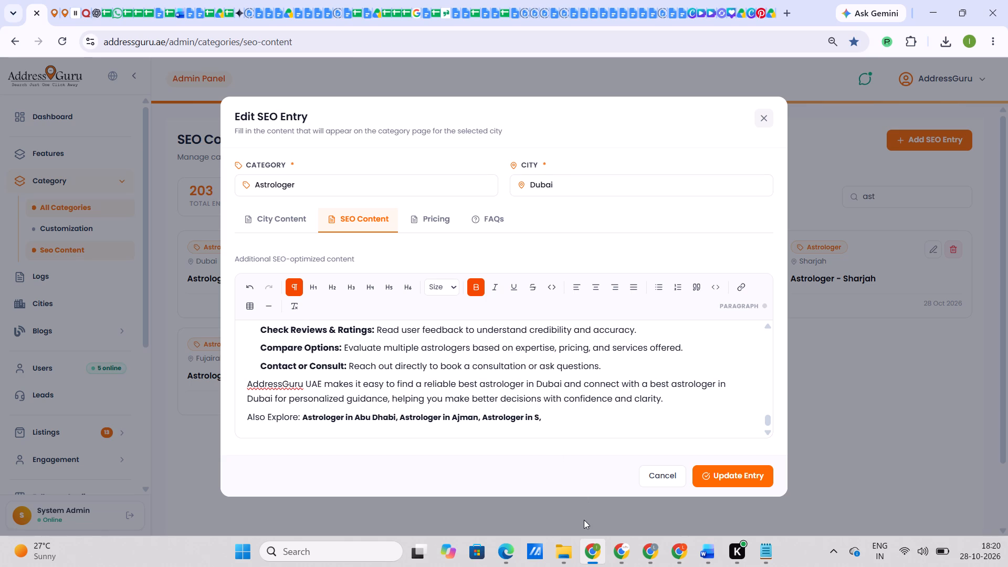
Go back to the public Dubai astrologer page and copy the city name "Sharjah" from its popular locations.
click(619, 552)
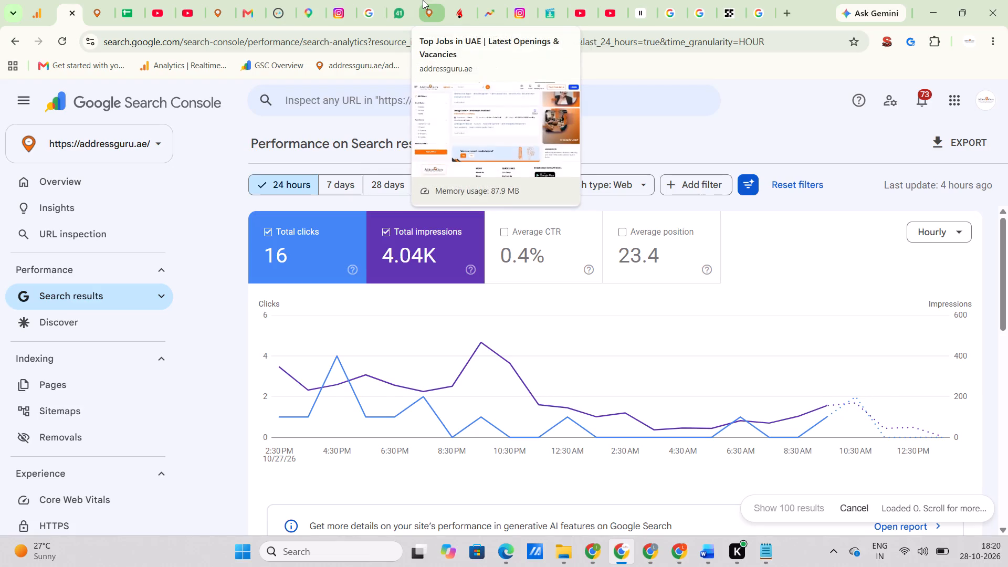
click(221, 2)
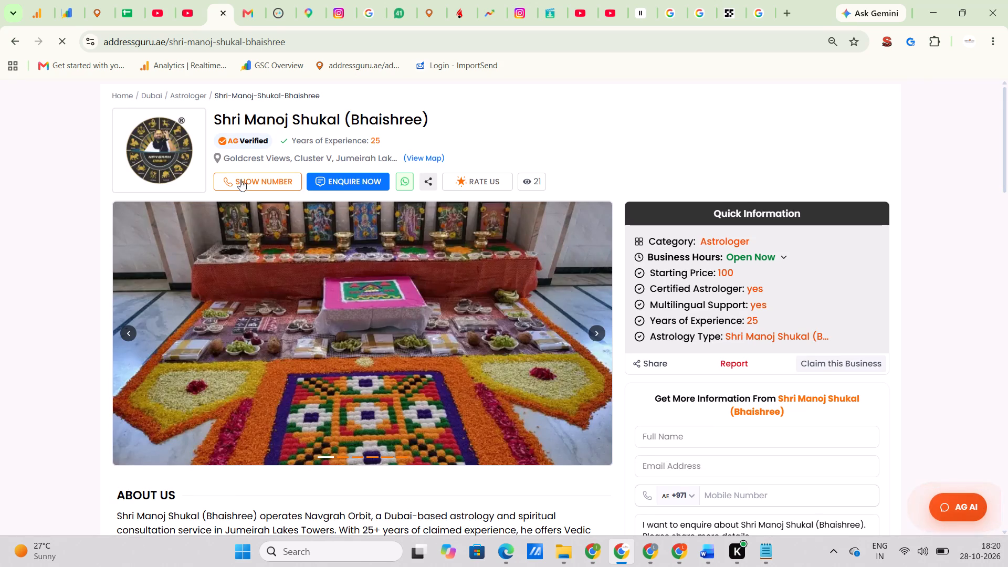
click(12, 38)
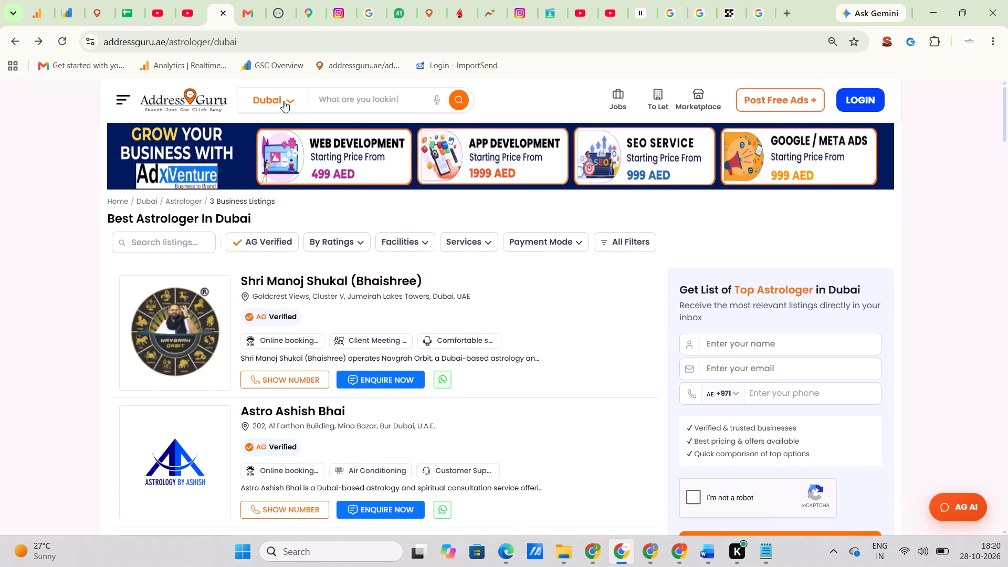
click(283, 100)
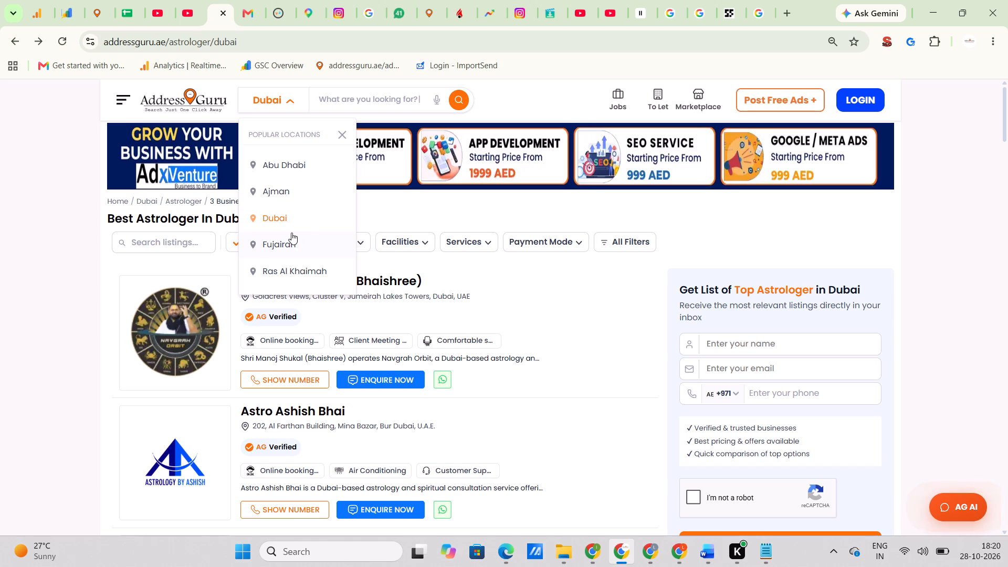
scroll(290, 230, down, 1)
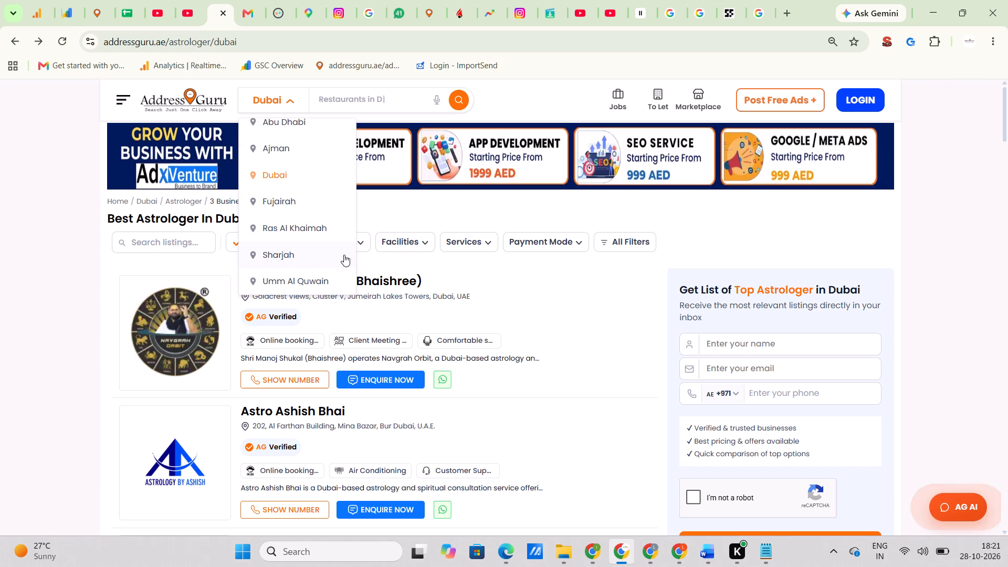
drag(358, 253, 330, 253)
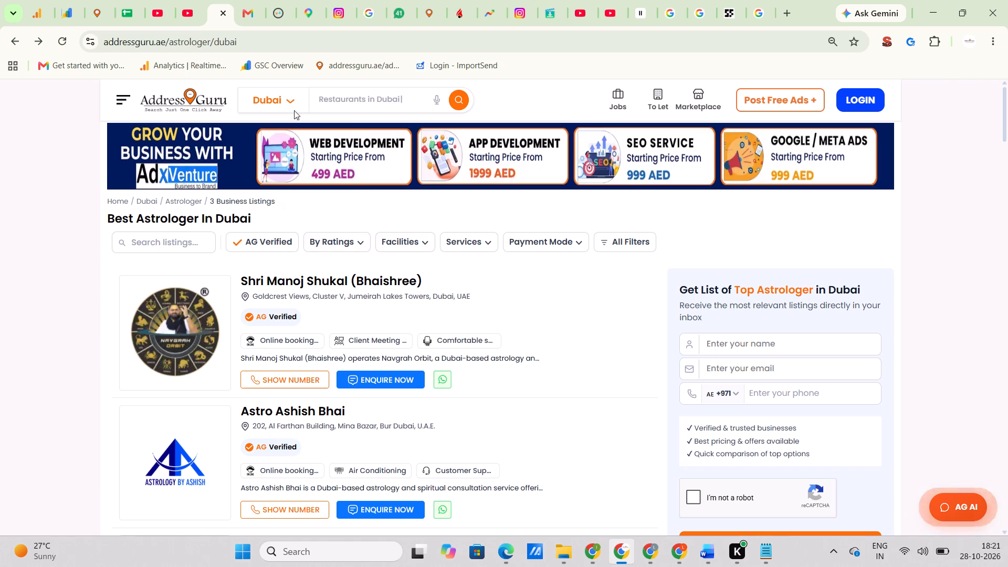
click(283, 101)
scroll(281, 254, down, 2)
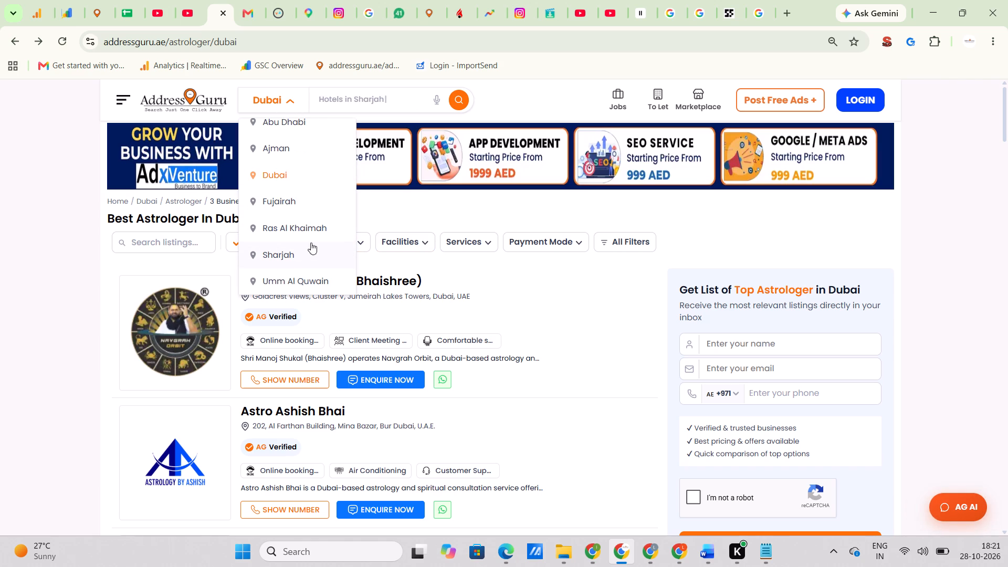
drag(339, 255, 258, 253)
key(ctrl+c)
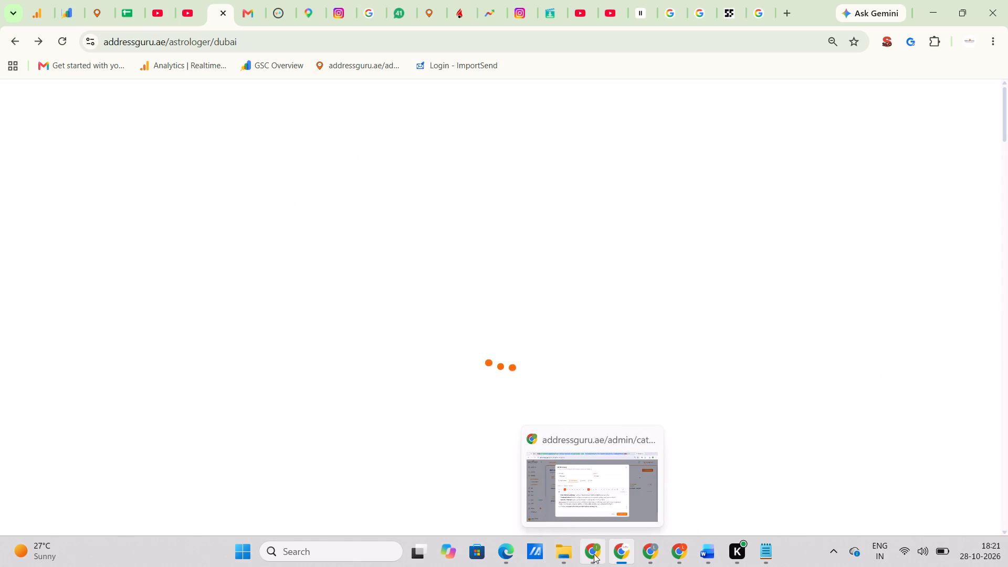
Return to the SEO entry and complete the third item as "Astrologer in Sharjah", with the pasted city name bold and the extra "S" removed.
click(594, 554)
key(ctrl+c)
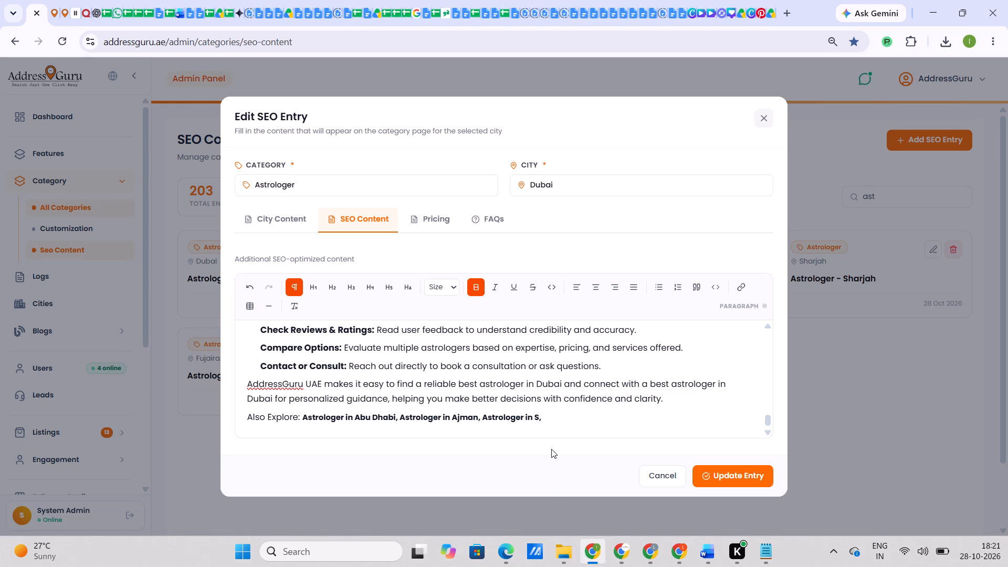
key(ctrl+v)
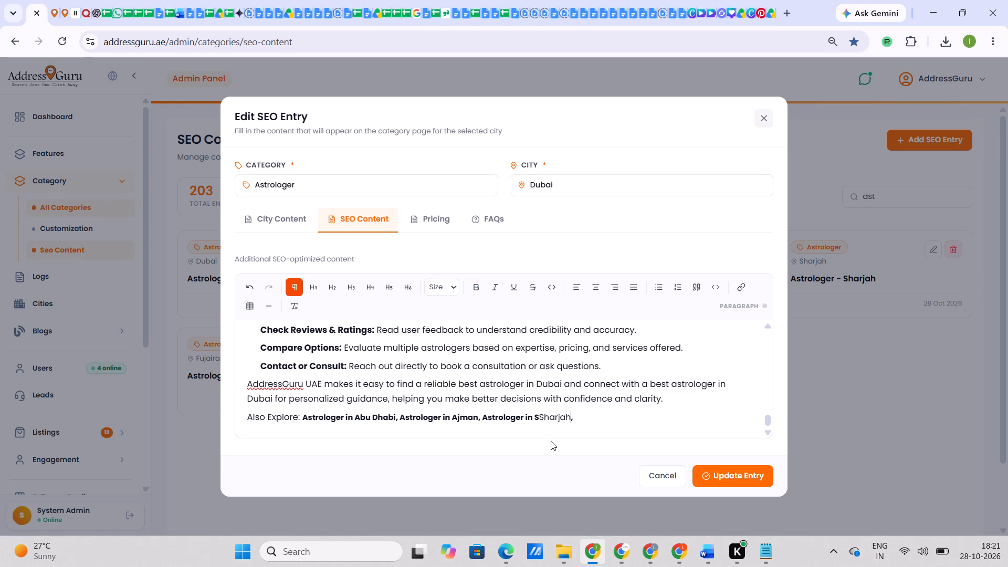
drag(540, 417, 571, 421)
key(ctrl+b)
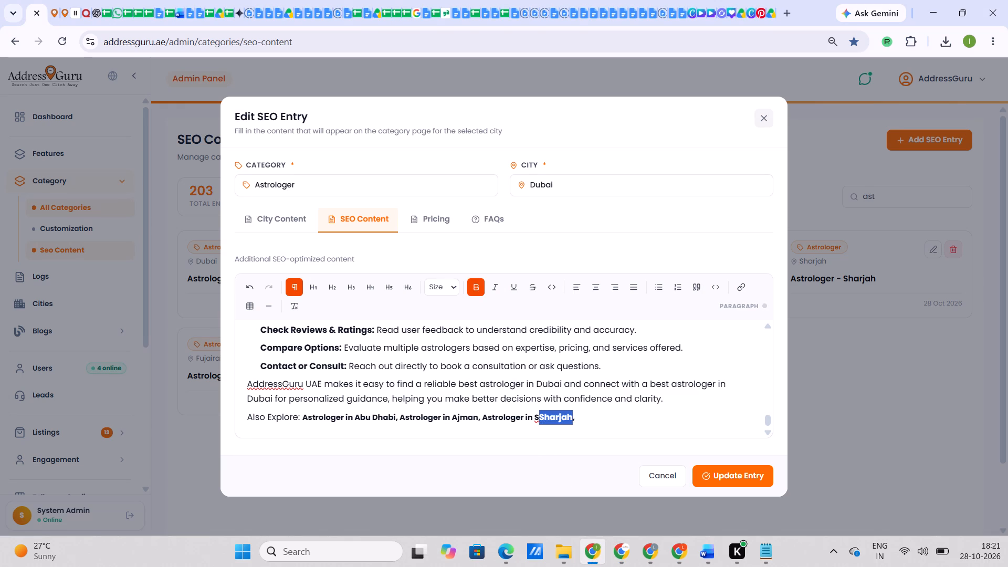
key(Left)
key(BackSpace)
click(577, 417)
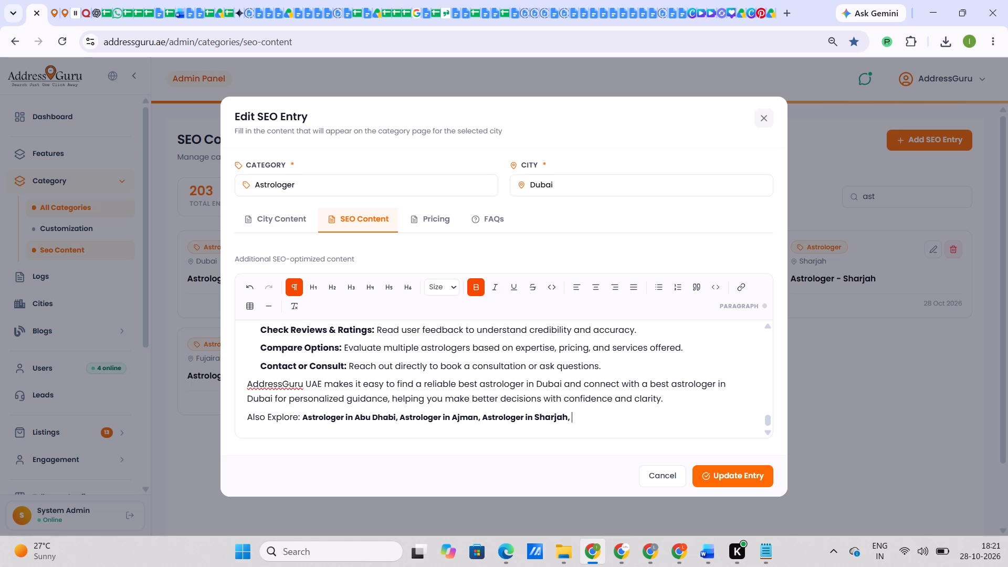
Copy "Astrologer in Sharjah" from the "Also Explore:" line and paste it three times at the end of that line.
drag(483, 416, 558, 415)
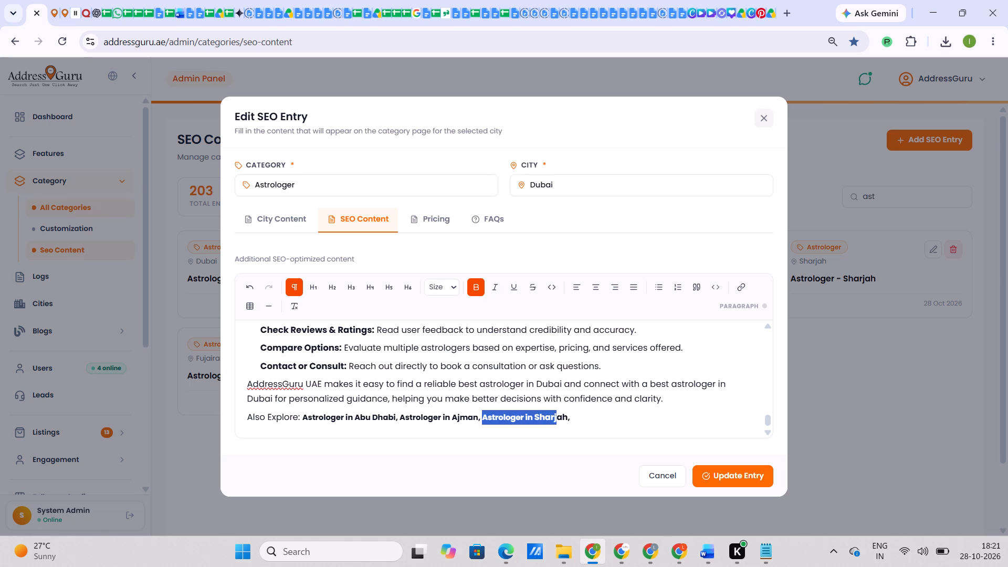
drag(558, 415, 567, 416)
key(ctrl+c)
click(578, 416)
key(ctrl+v)
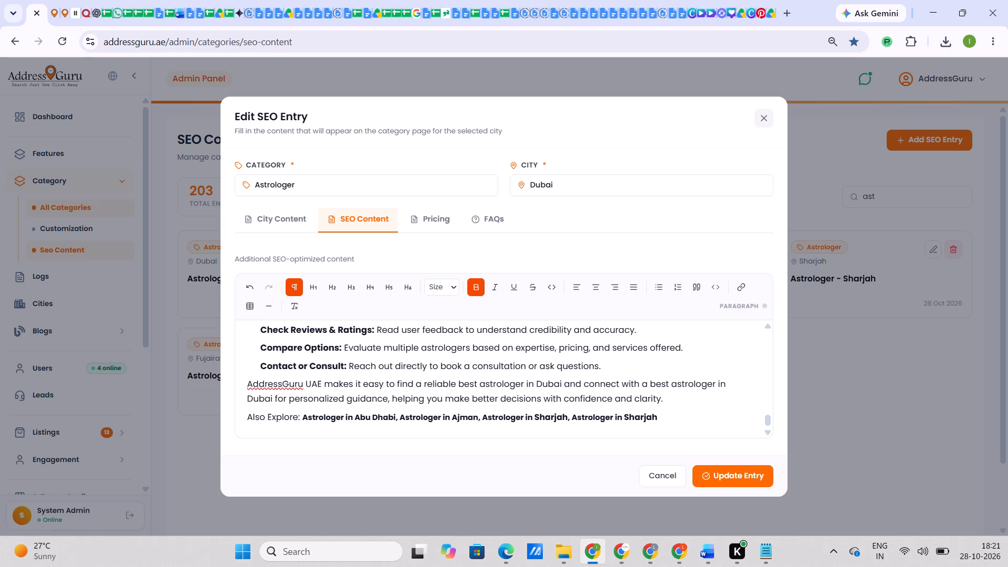
key(ctrl+v)
key(ctrl+v)
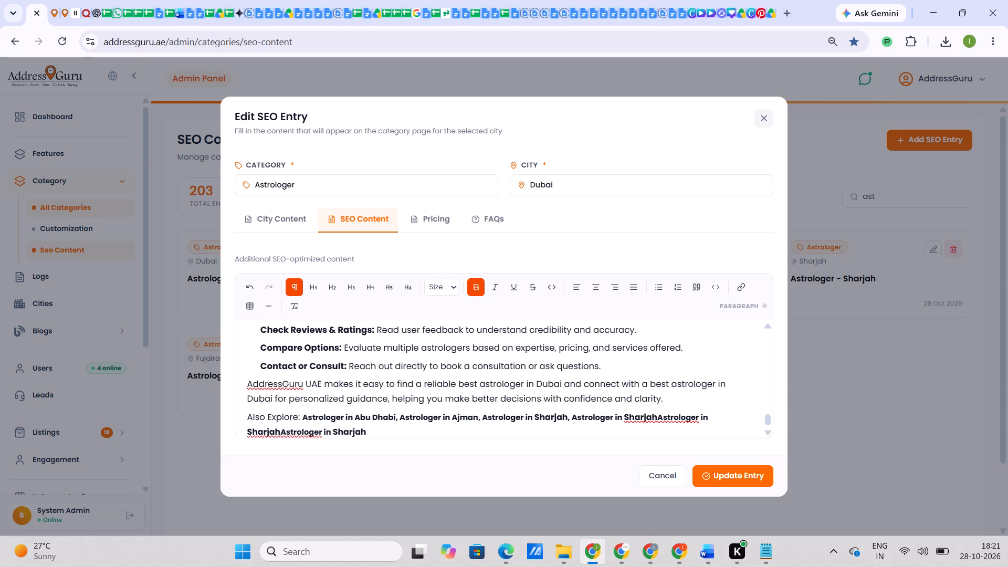
Separate the pasted "Astrologer in Sharjah" copies with a comma after the first and "and" before the last.
click(658, 417)
text(,)
key(space)
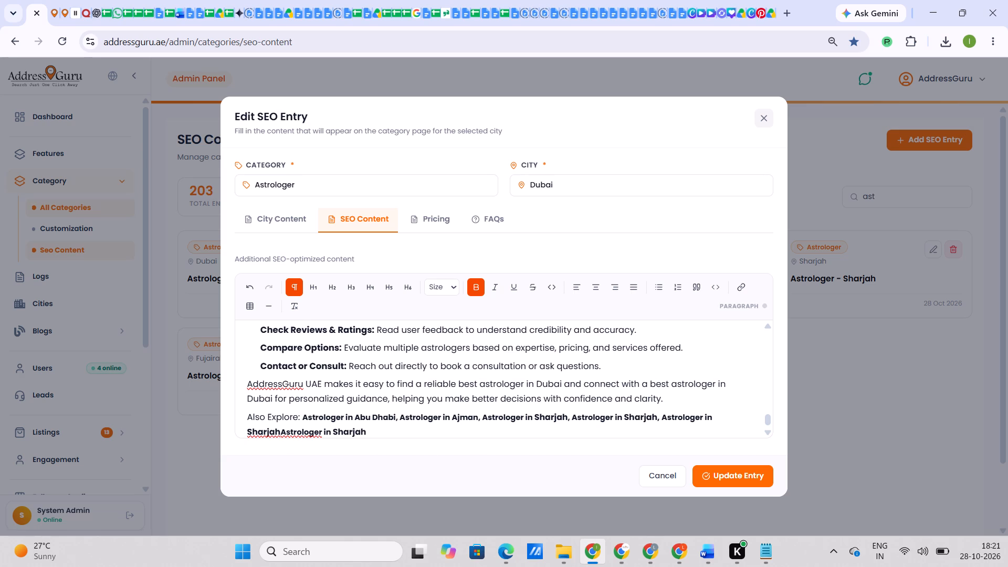
click(283, 429)
key(space)
text(and)
key(space)
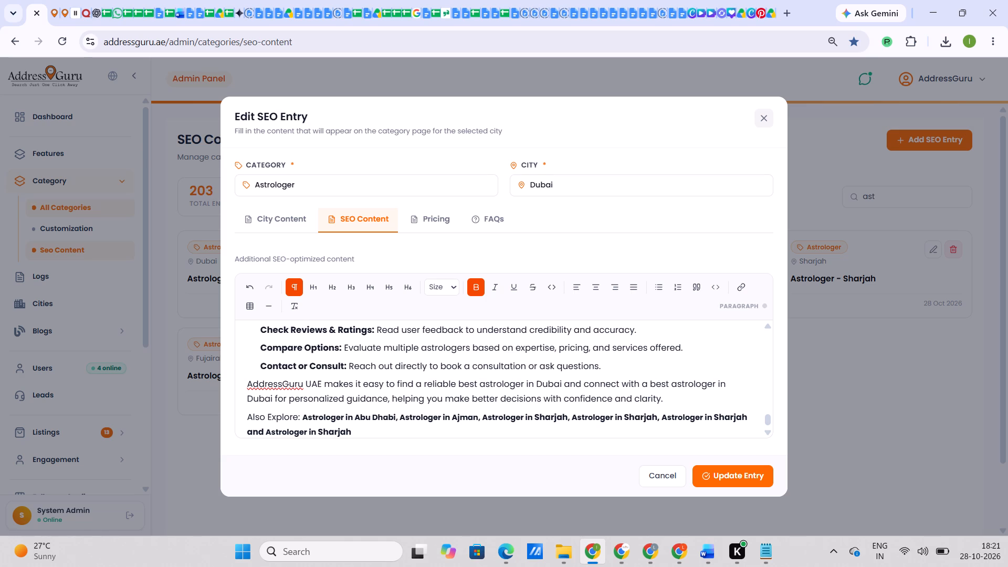
Replace "Sharjah" in the fourth "Also Explore:" item with "Fujairah", copied from the public Sharjah astrologer page's popular locations, and make it bold.
double_click(634, 415)
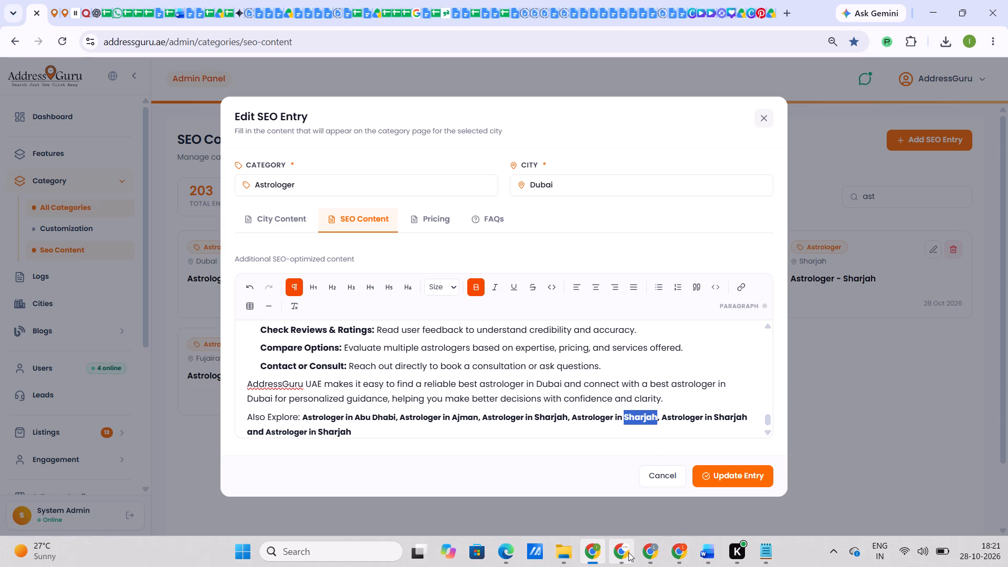
click(625, 552)
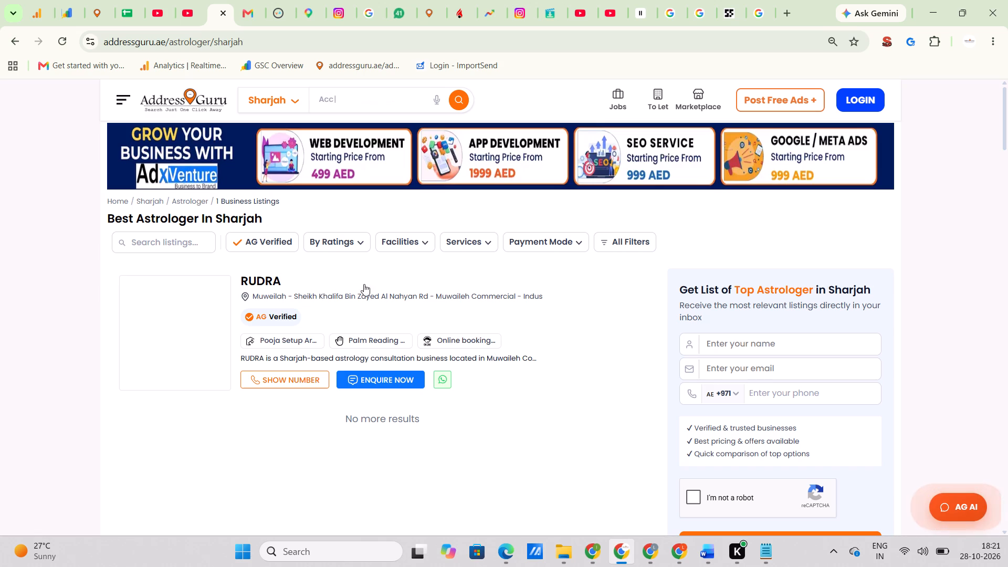
click(278, 94)
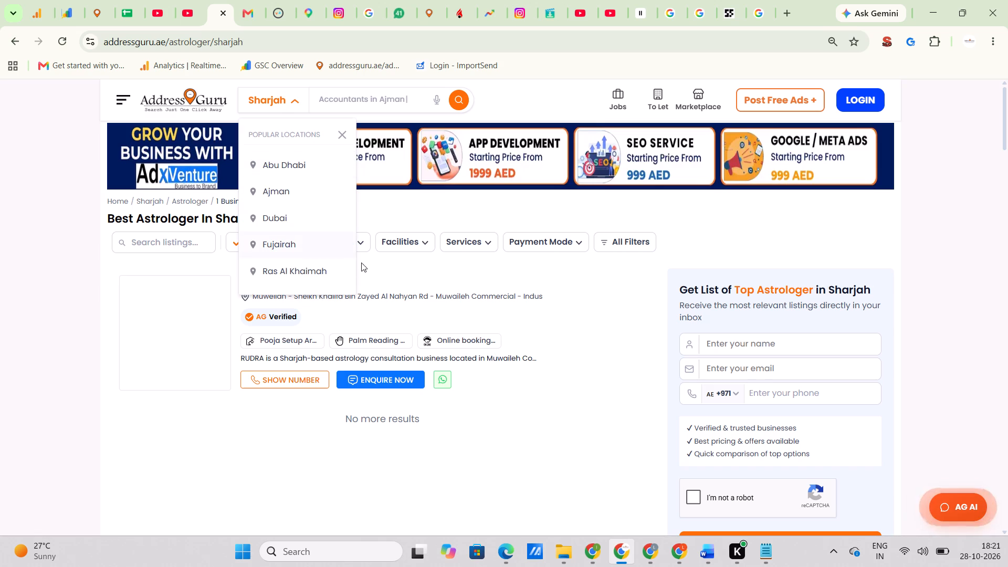
drag(341, 249, 263, 246)
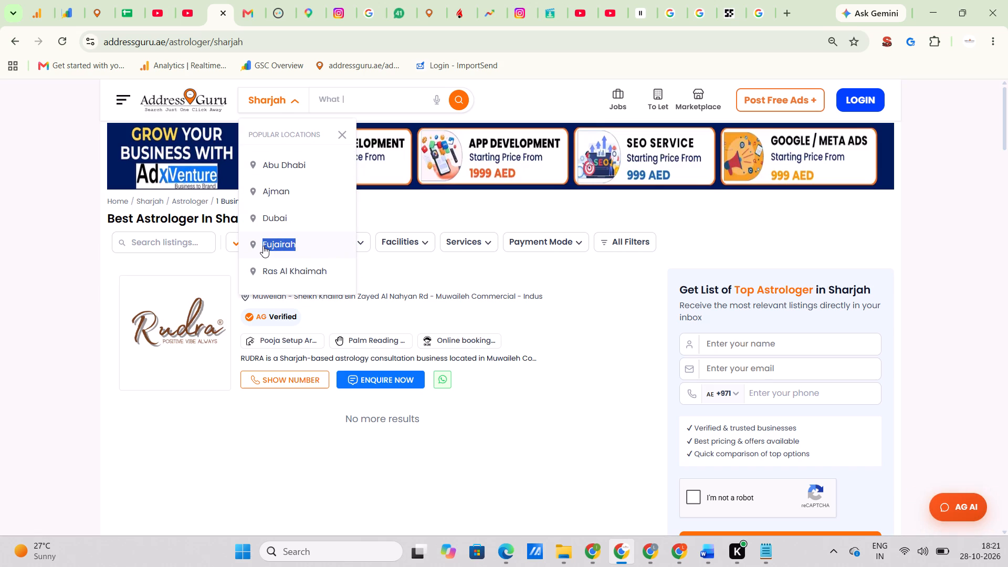
drag(263, 246, 478, 266)
key(ctrl+c)
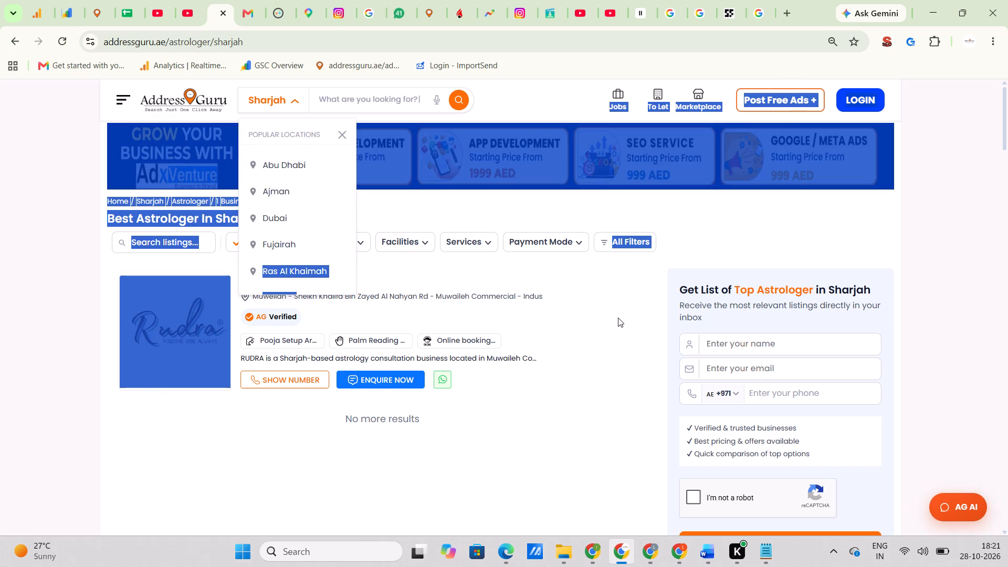
click(618, 318)
click(622, 557)
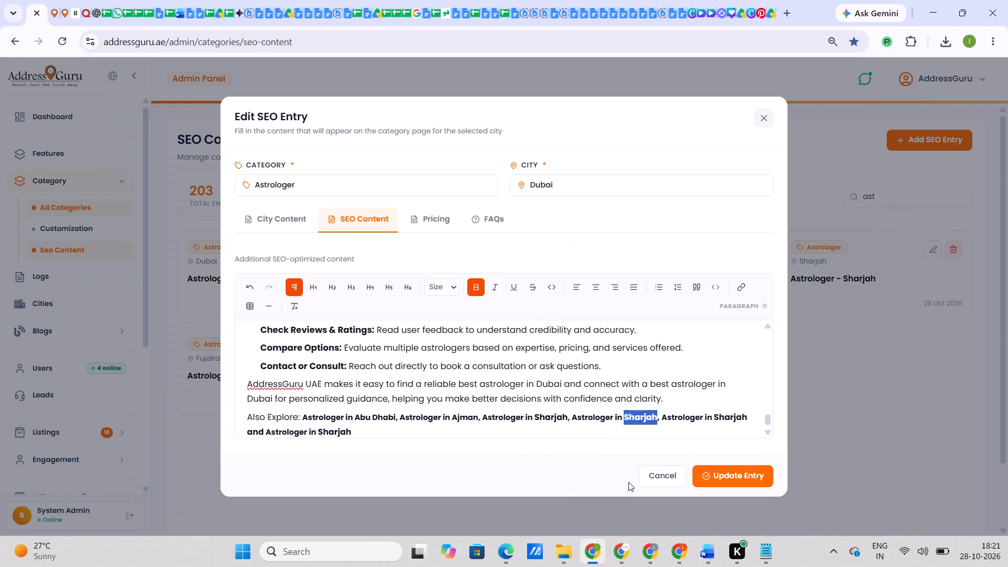
key(ctrl+v)
double_click(647, 415)
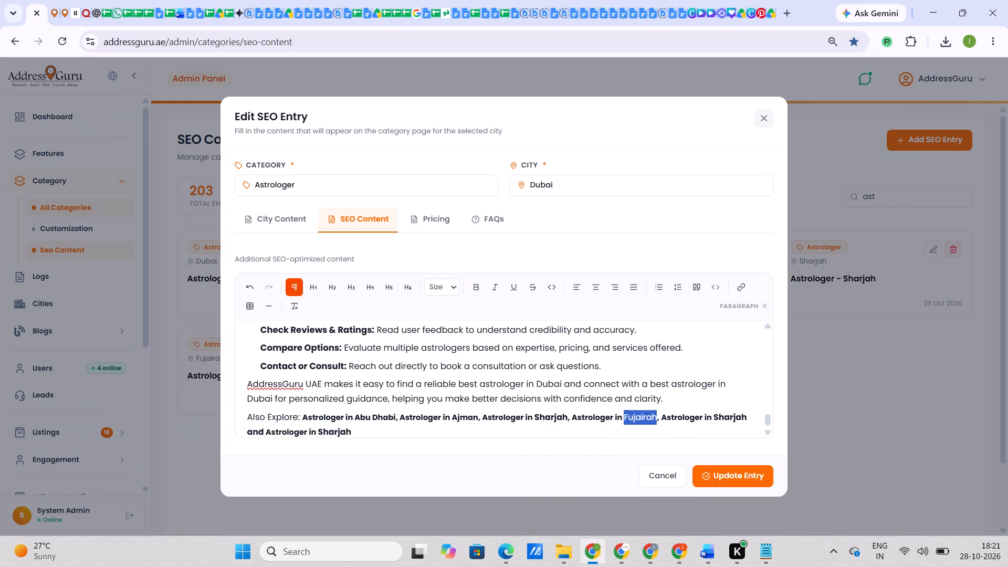
key(ctrl+b)
Replace the fifth item's city with "Ras Al Khaimah", copied from the public page's popular locations, in bold with a space before "and".
double_click(727, 421)
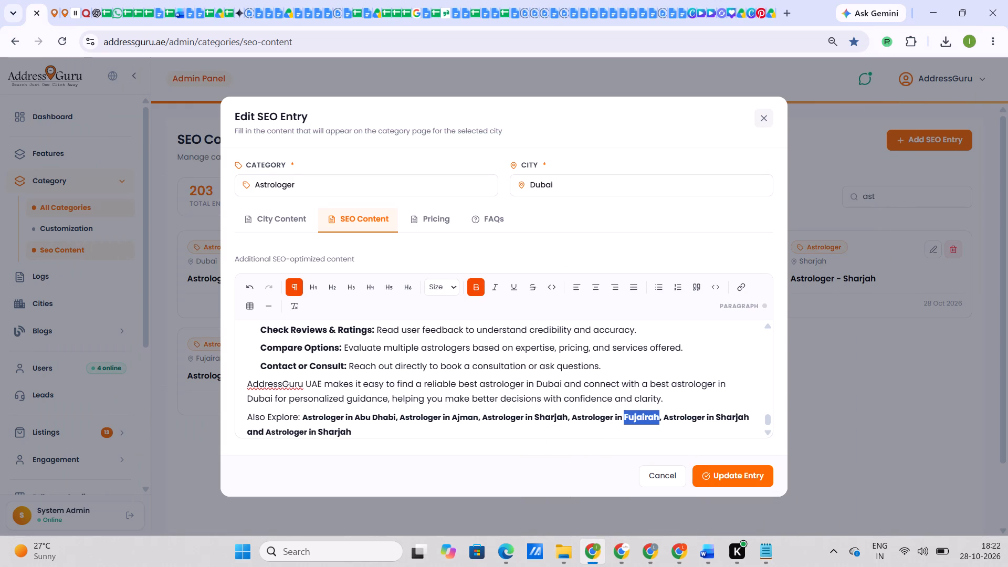
click(623, 548)
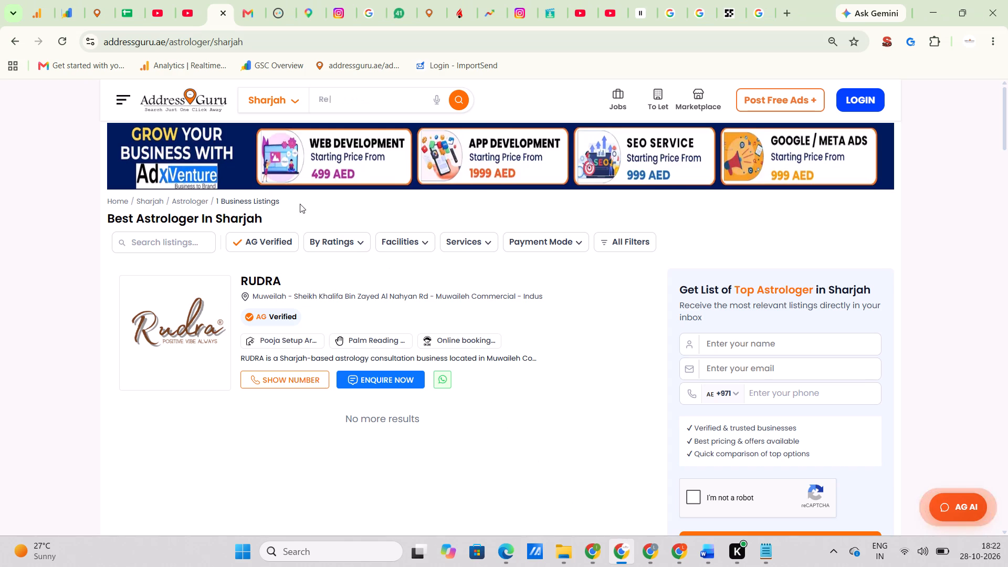
click(270, 98)
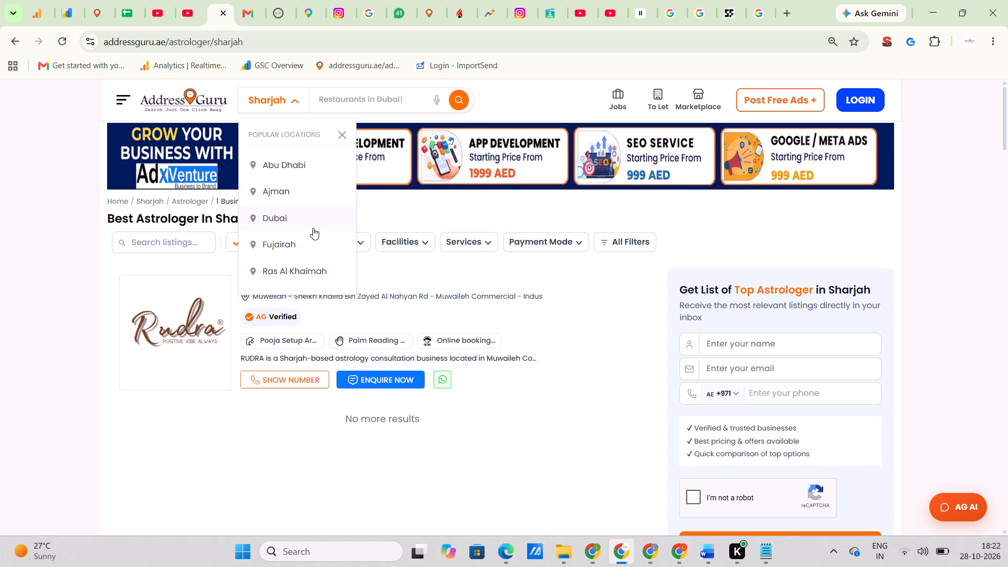
scroll(316, 238, down, 1)
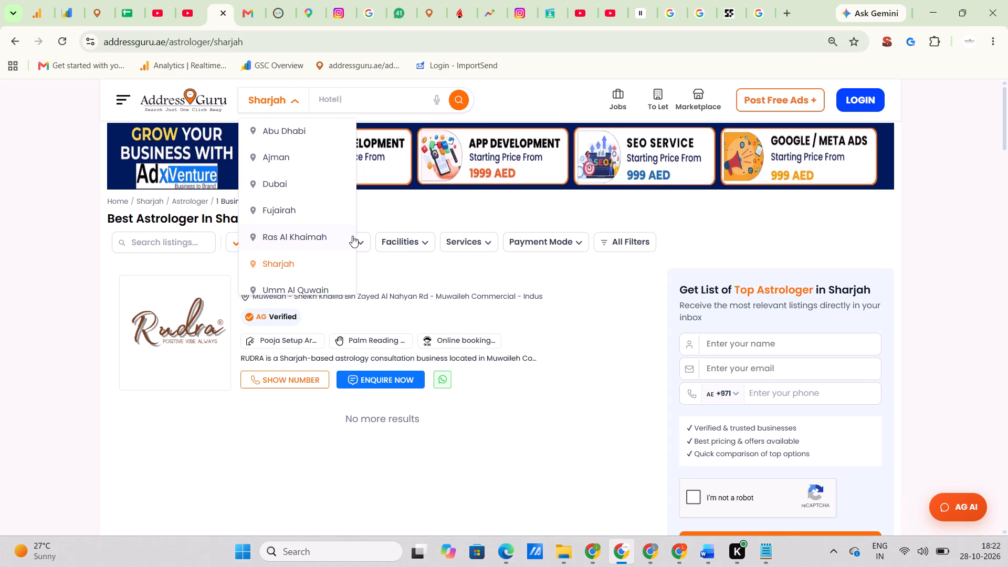
drag(356, 235, 248, 243)
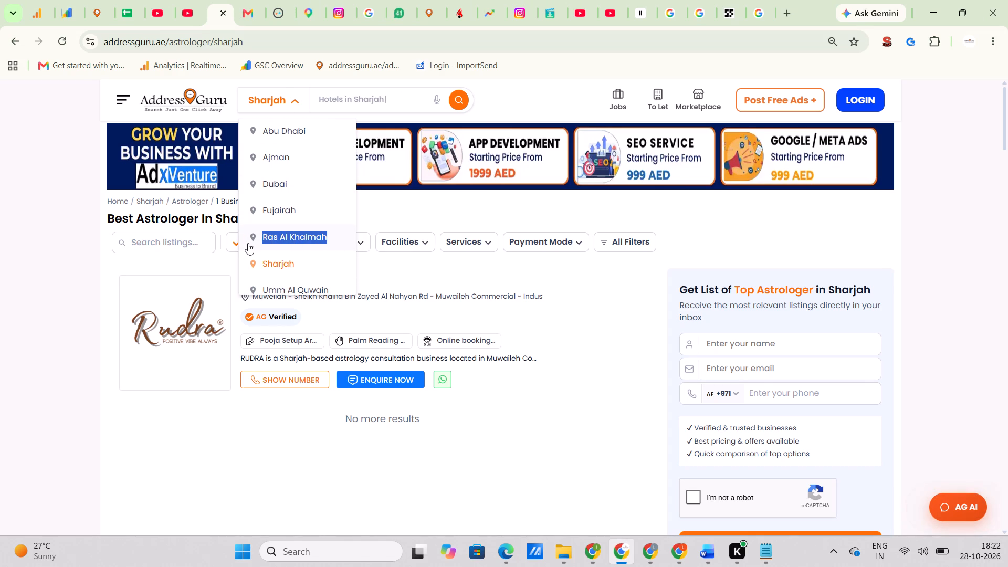
drag(248, 243, 485, 331)
key(ctrl+c)
click(570, 367)
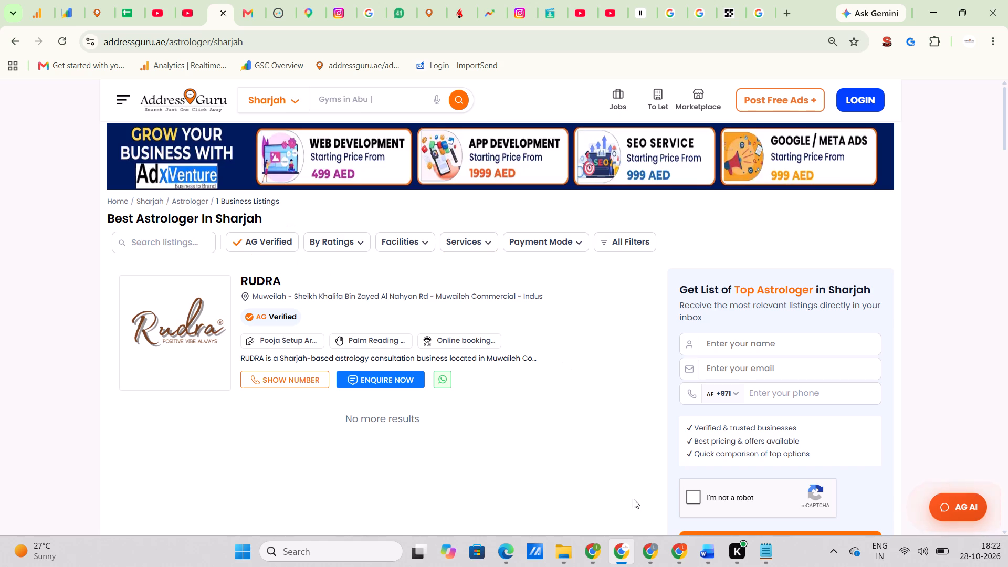
click(612, 555)
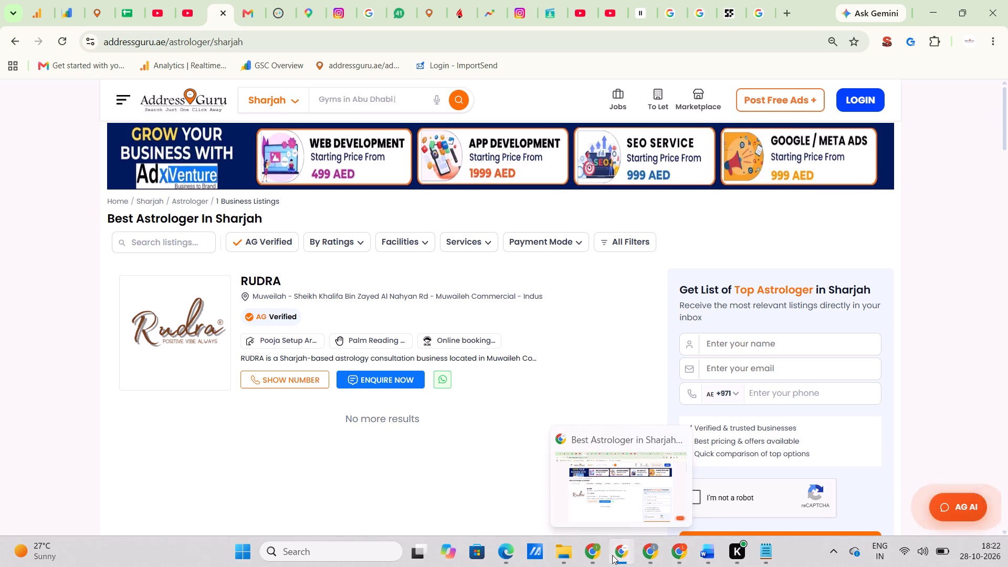
key(ctrl+v)
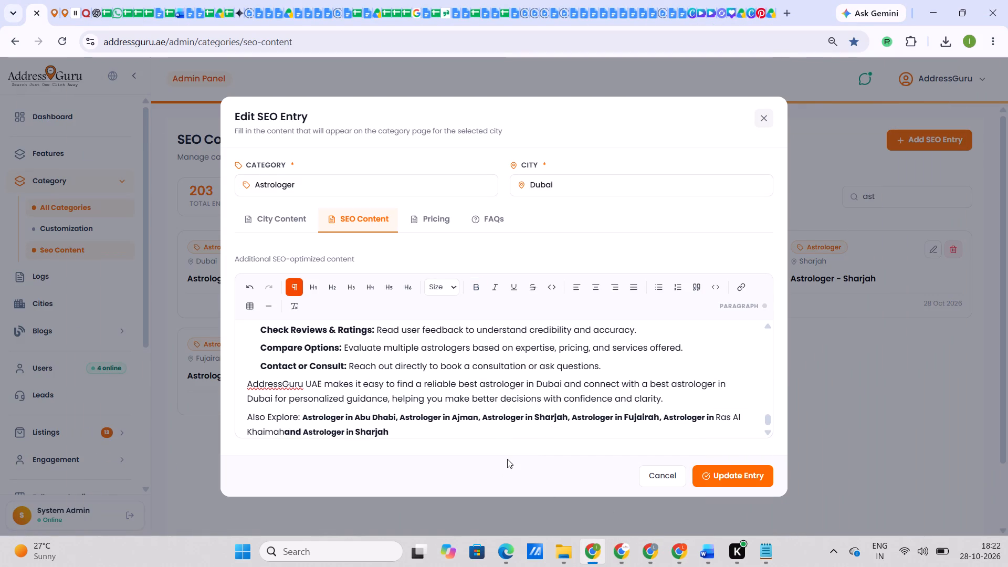
key(space)
drag(716, 417, 717, 418)
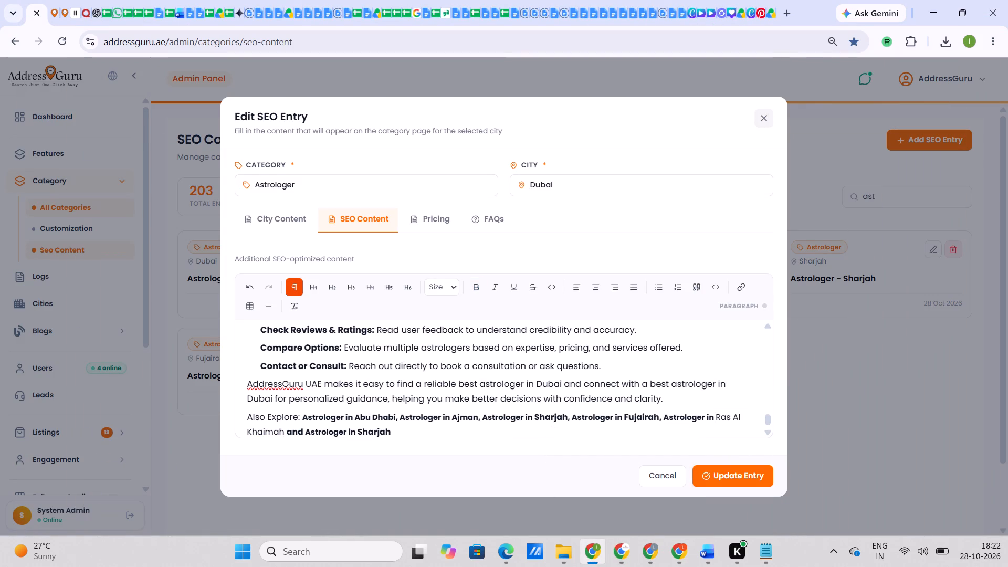
drag(717, 418, 283, 418)
key(ctrl+b)
Replace "Sharjah" in the last "Also Explore:" item with "Umm Al Quwain", copied from the public page's popular locations, and make it bold.
click(383, 421)
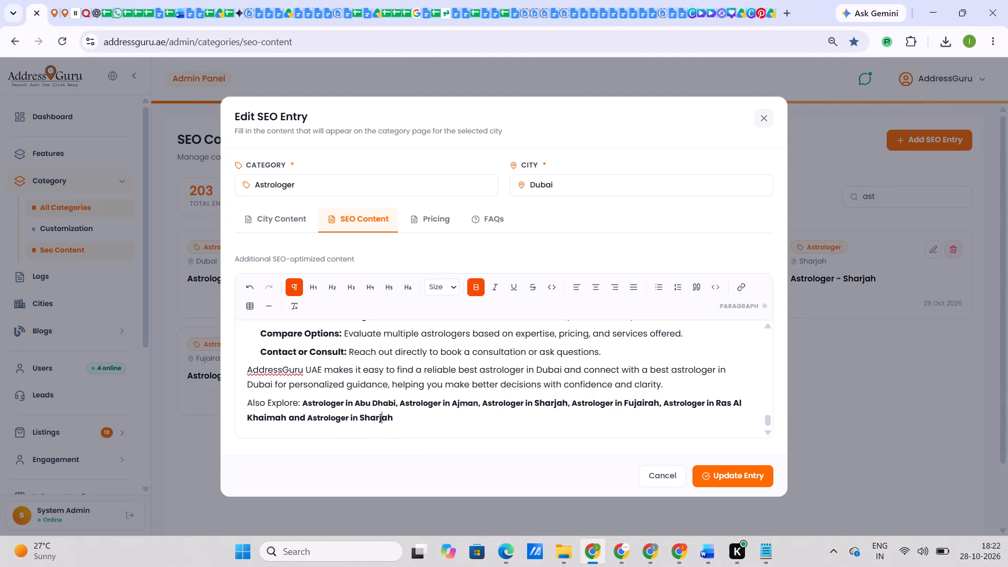
double_click(374, 421)
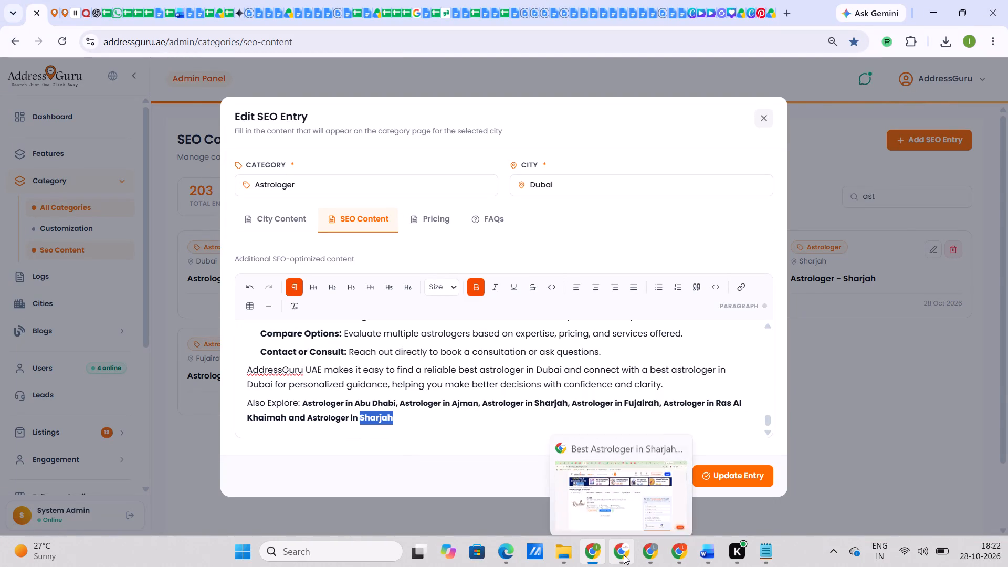
click(624, 555)
click(274, 96)
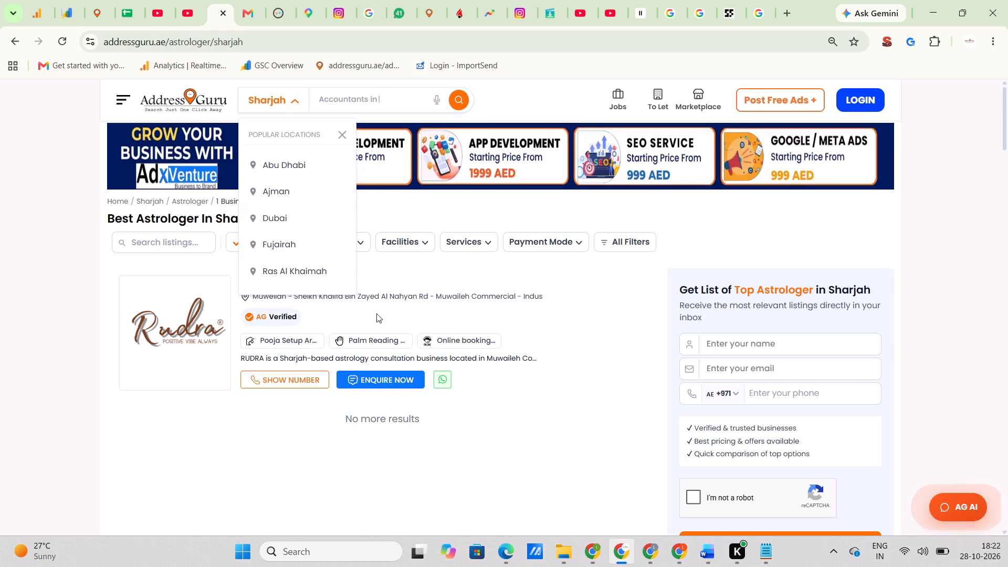
scroll(297, 237, down, 6)
drag(344, 284, 266, 286)
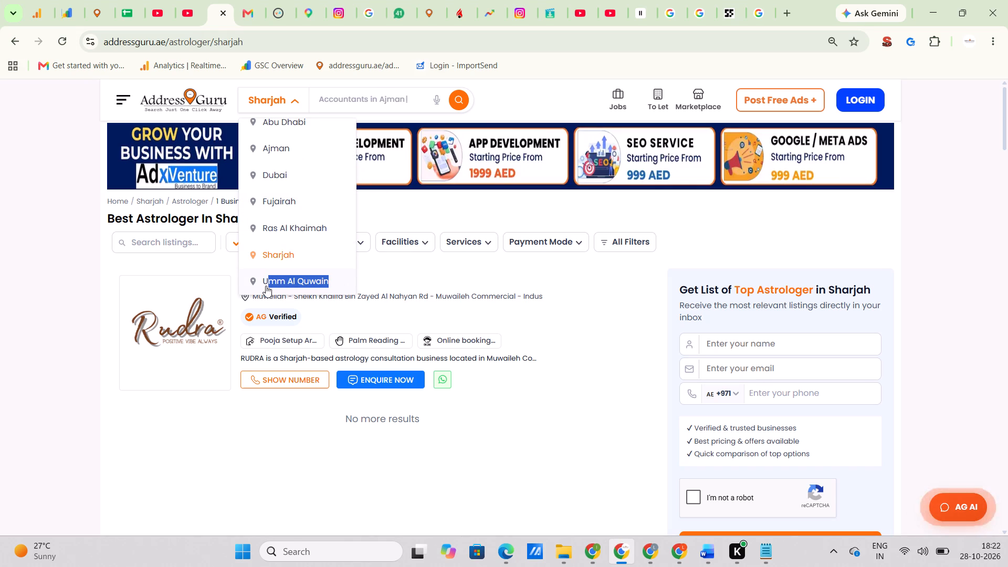
drag(266, 286, 433, 329)
key(ctrl+c)
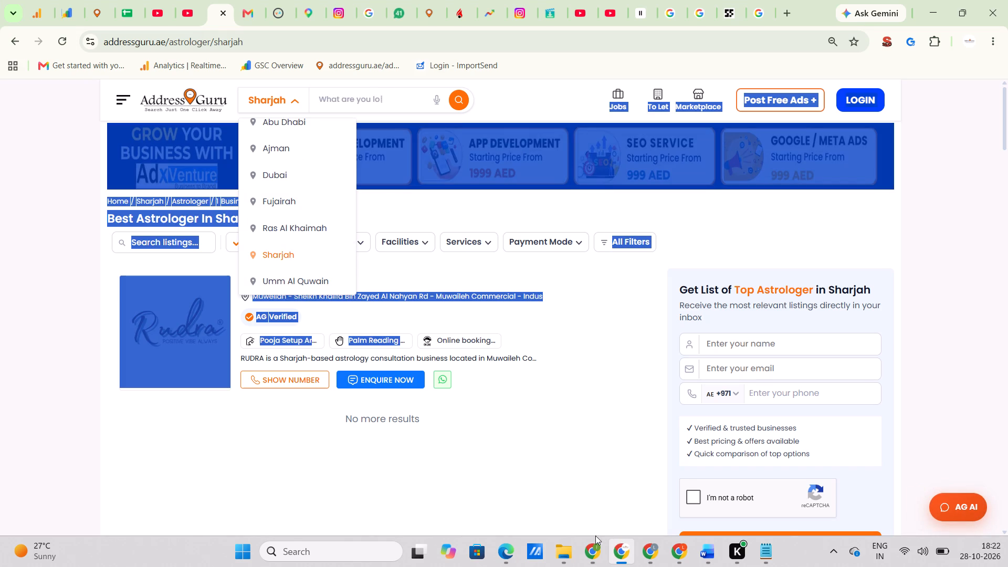
click(631, 555)
key(ctrl+v)
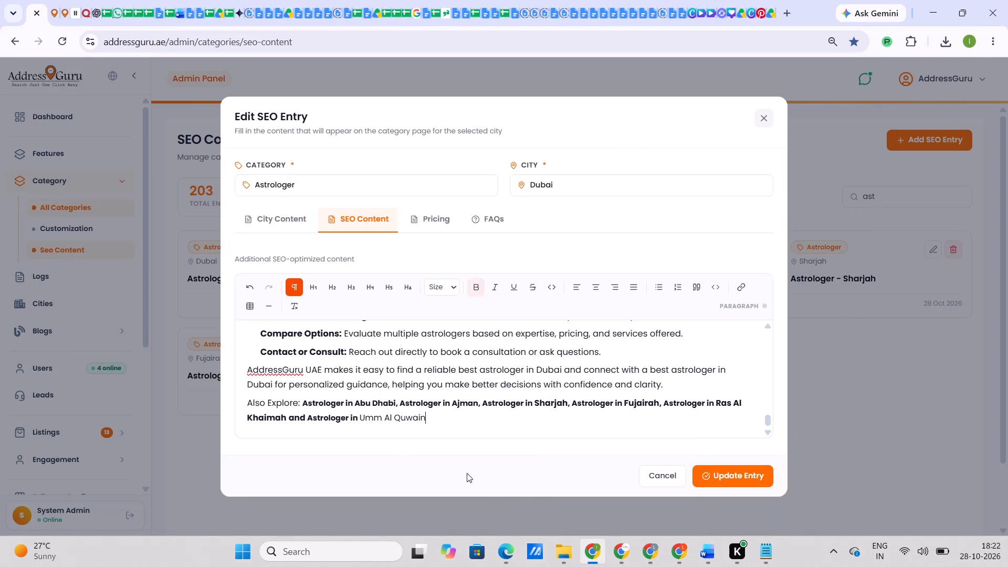
drag(359, 419, 439, 425)
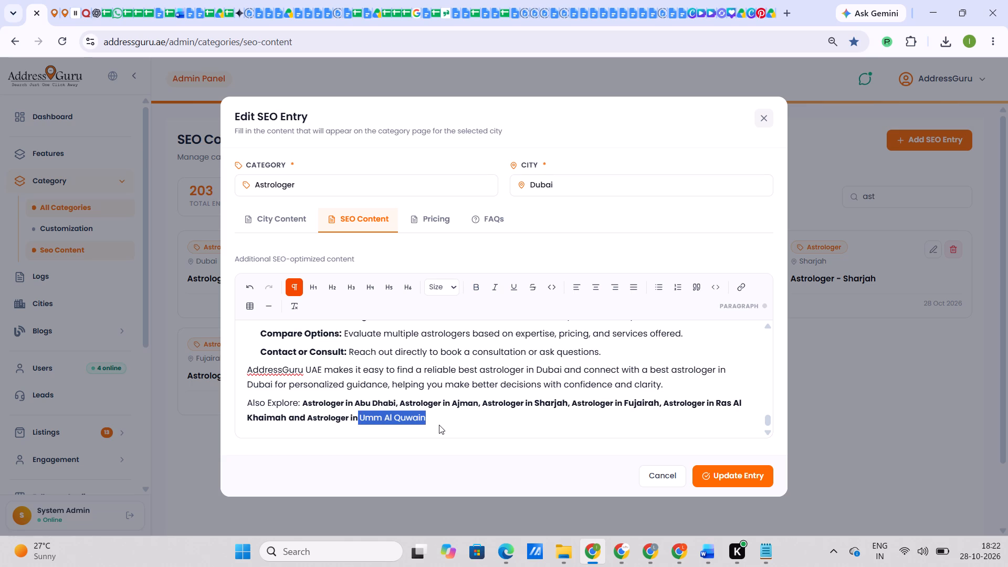
drag(439, 425, 440, 425)
key(ctrl+b)
click(442, 423)
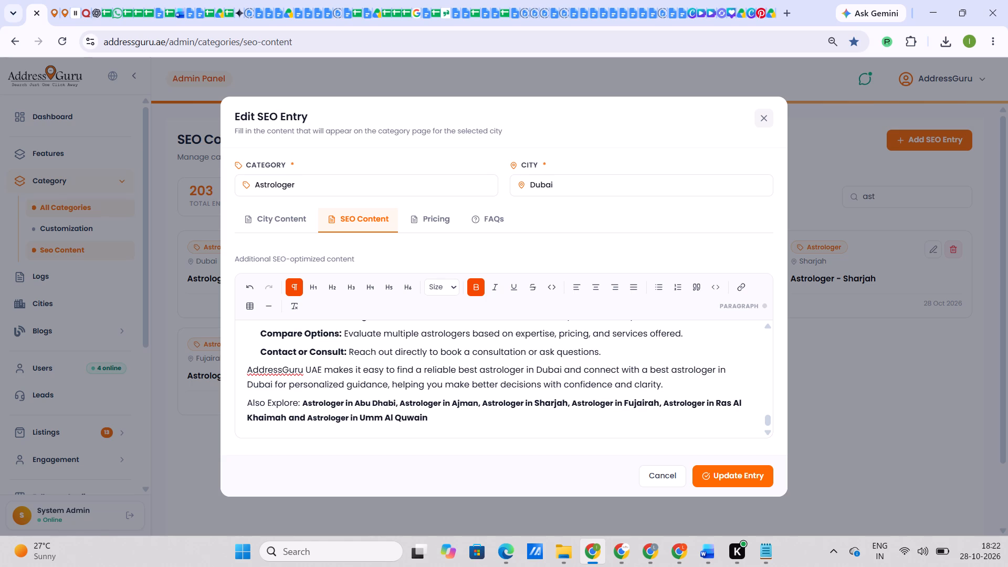
drag(303, 403, 396, 406)
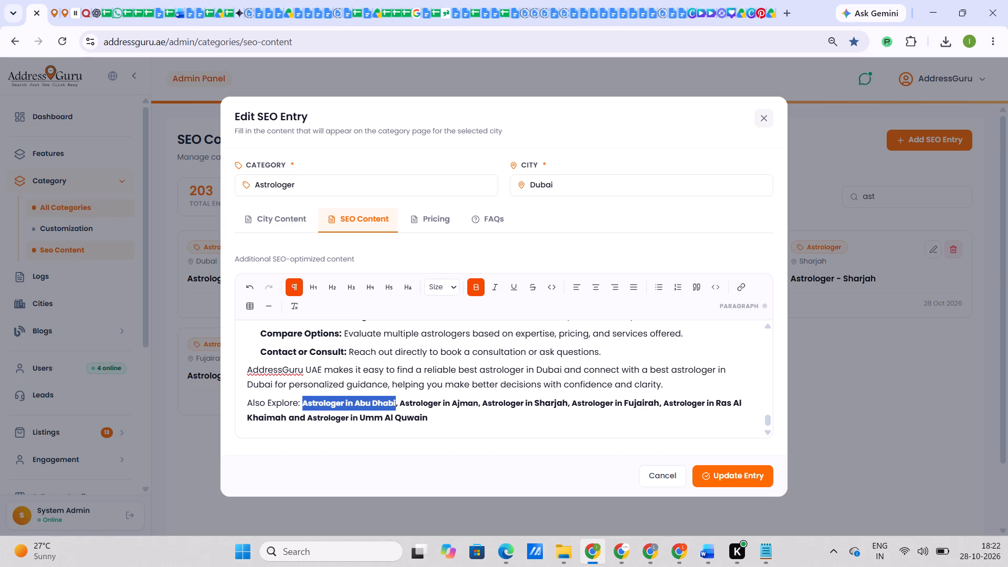
click(646, 550)
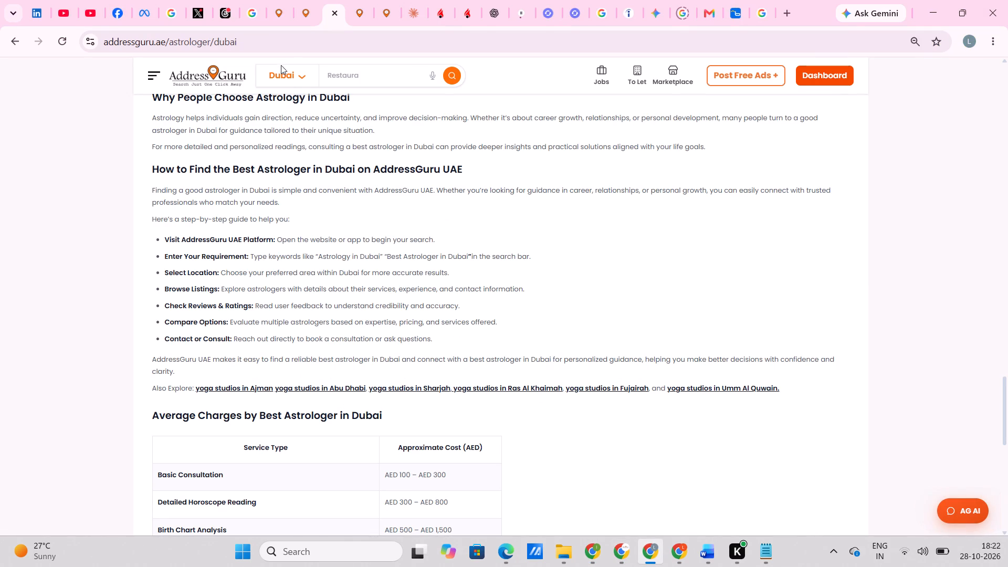
click(296, 45)
click(306, 43)
key(ctrl+a)
key(ctrl+c)
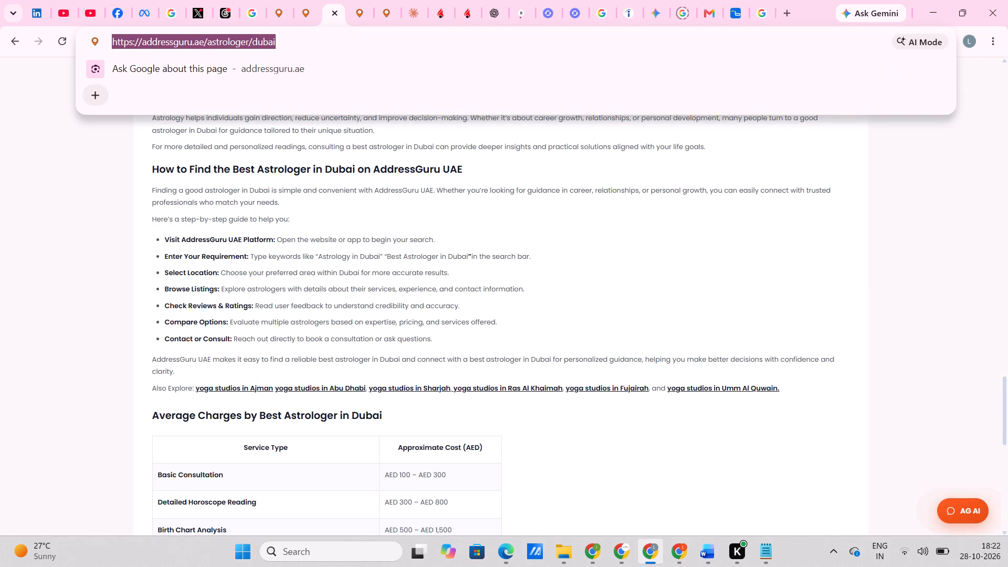
click(933, 0)
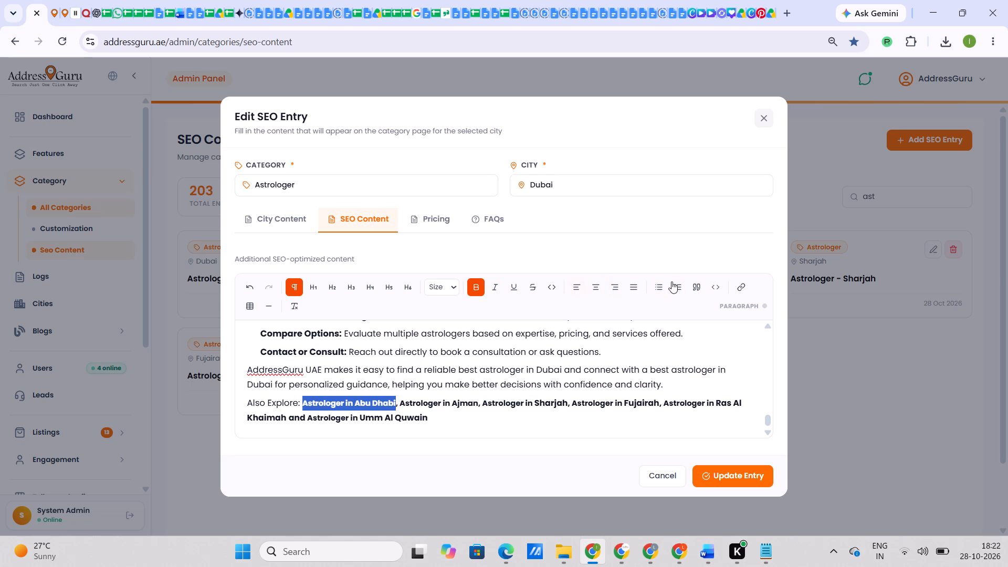
click(743, 289)
key(ctrl+v)
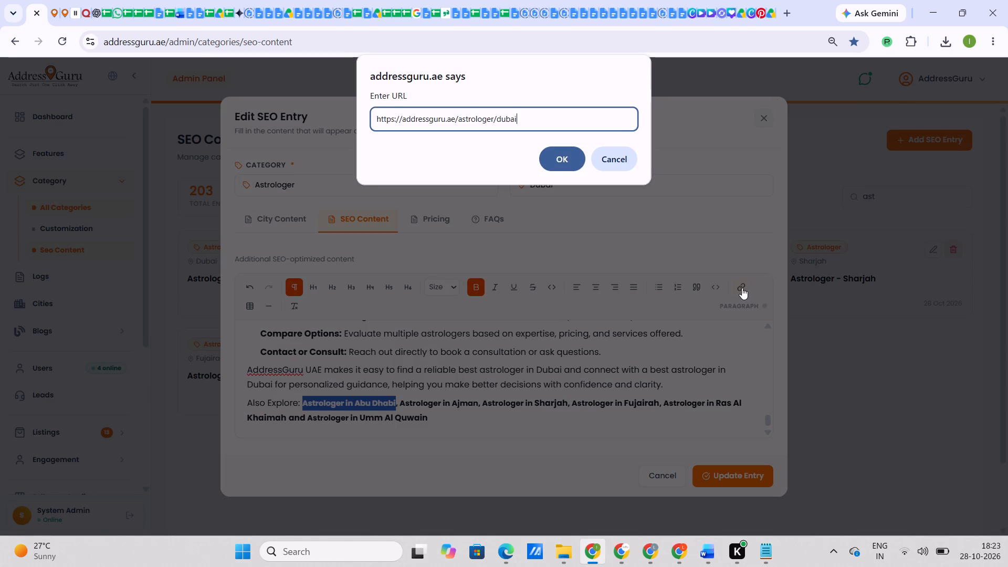
double_click(509, 124)
text(abu-)
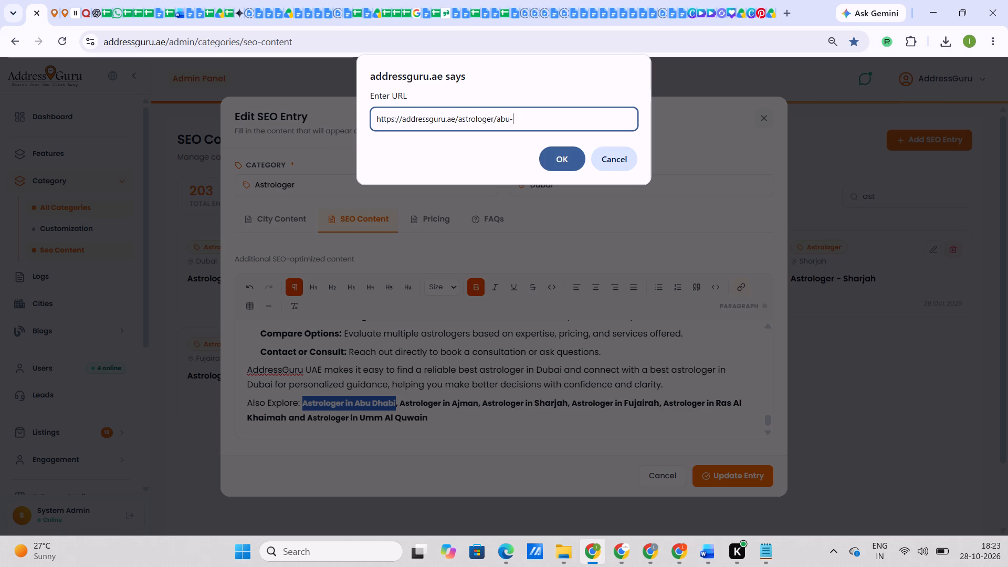
text(dhab)
key(i)
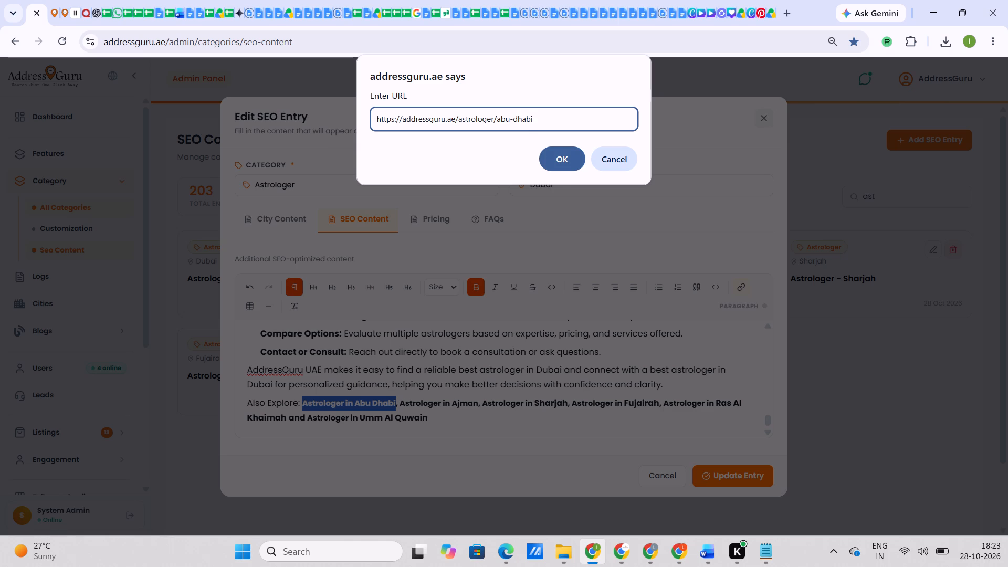
click(561, 157)
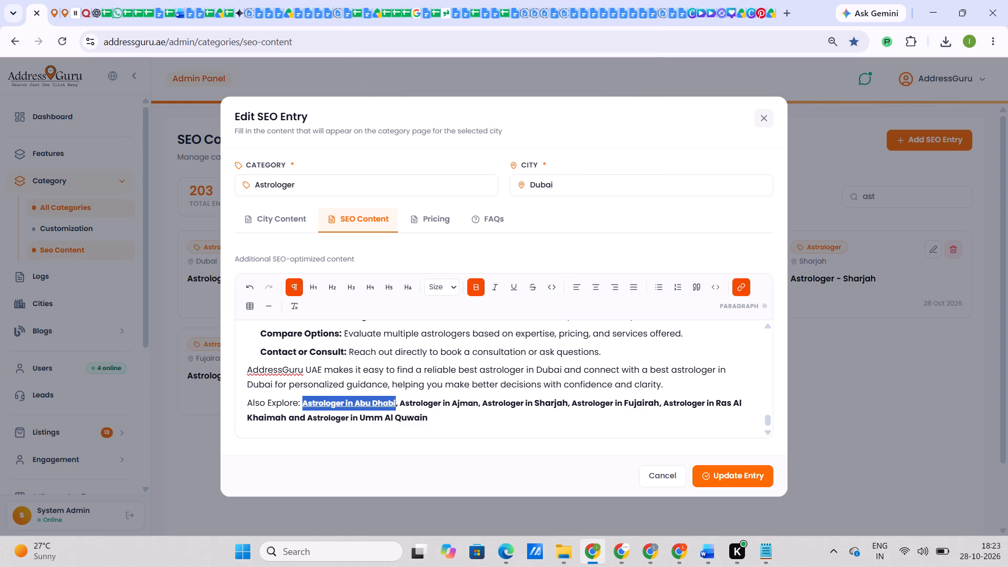
drag(401, 403, 475, 405)
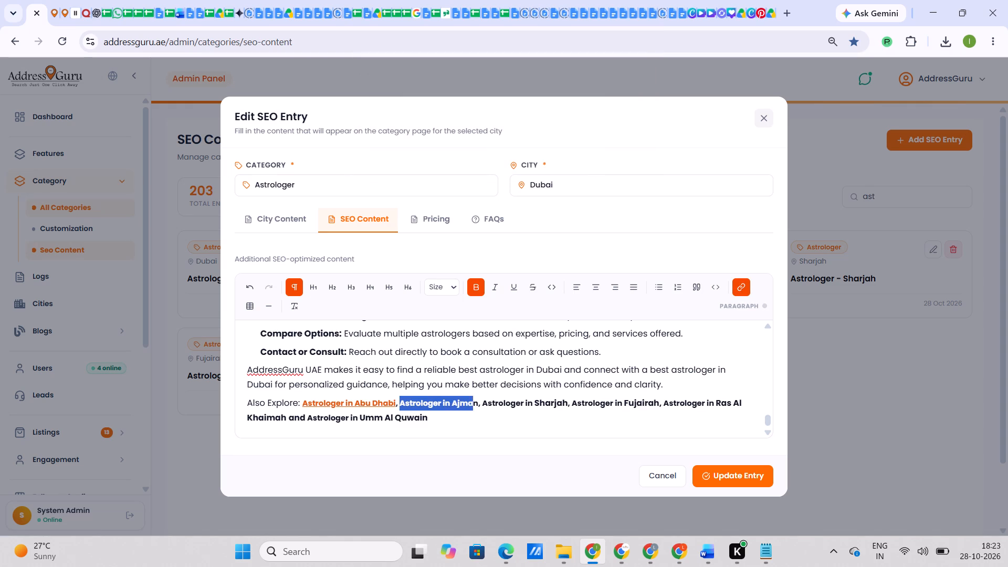
drag(475, 405, 478, 405)
click(744, 285)
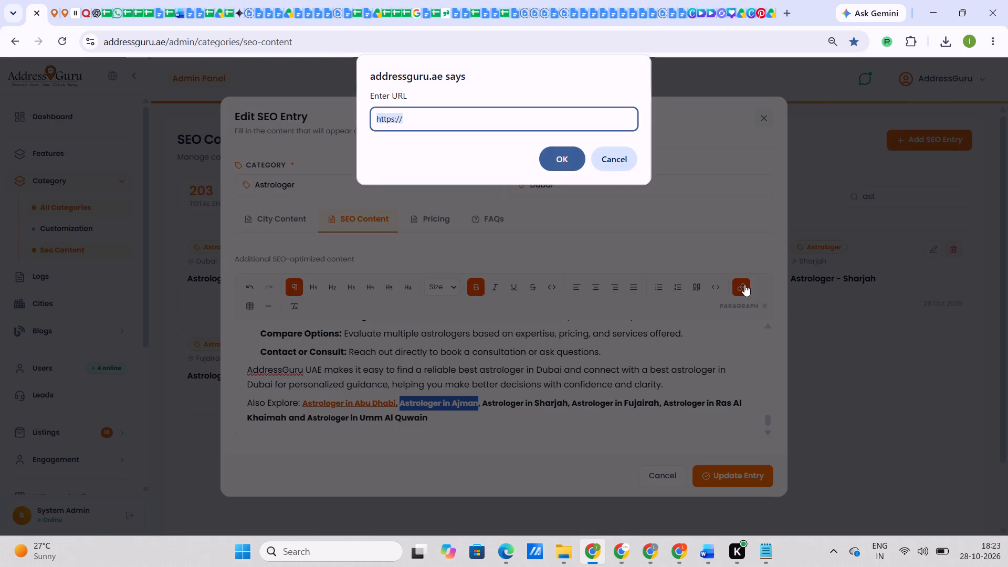
key(ctrl+v)
key(BackSpace)
key(BackSpace)
key(BackSpace)
key(BackSpace)
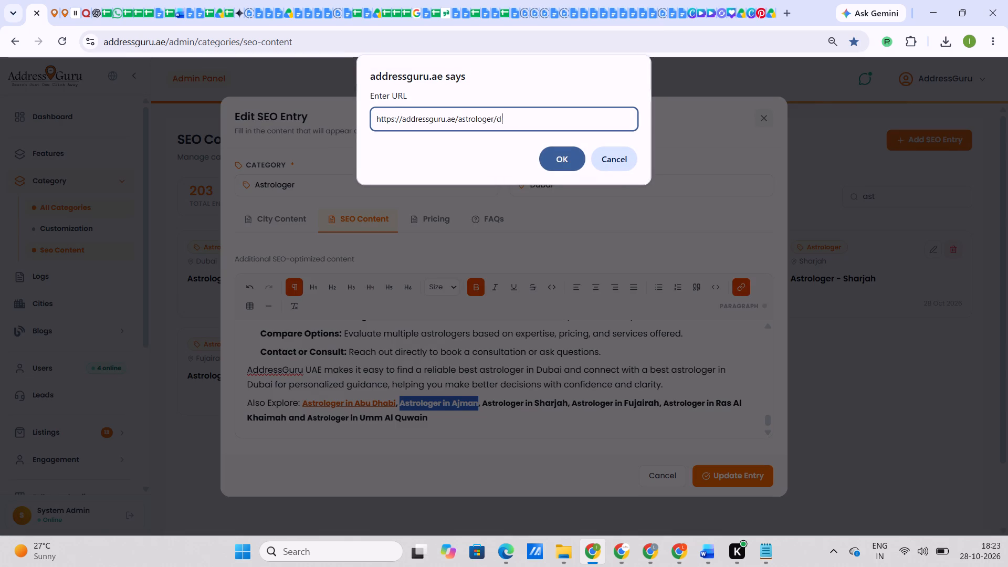
key(BackSpace)
text(ajman)
click(564, 167)
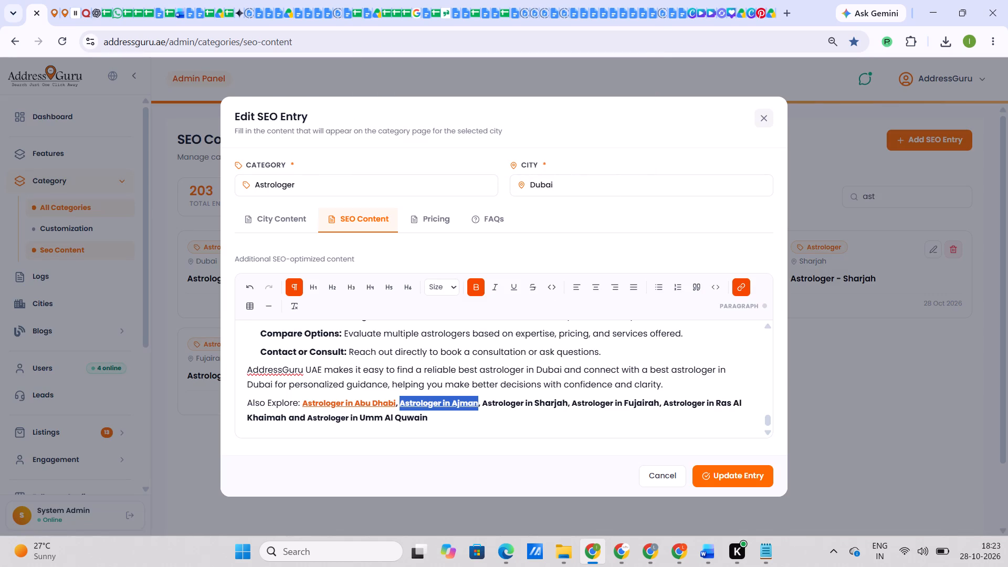
drag(482, 403, 565, 403)
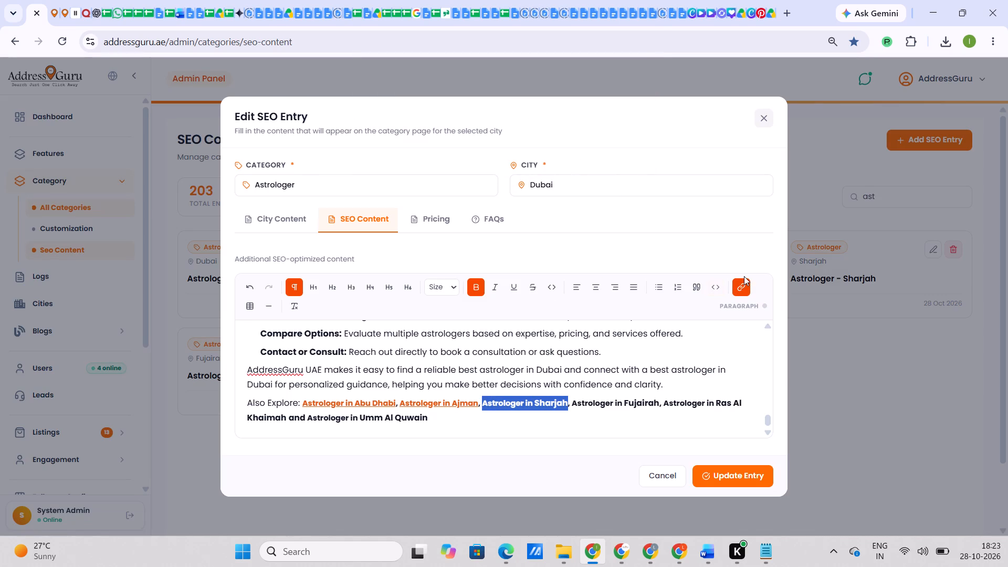
click(741, 286)
key(ctrl+v)
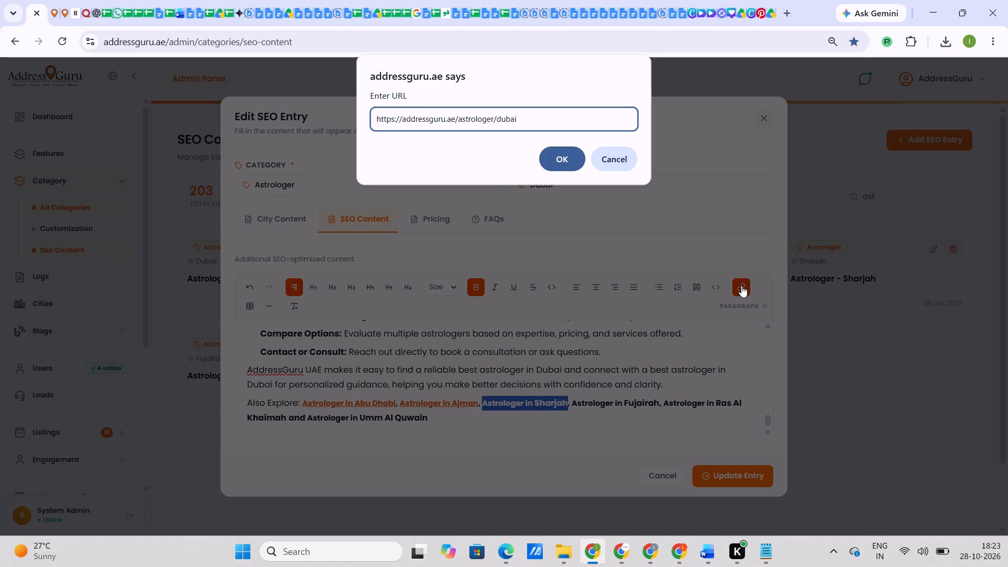
key(BackSpace)
key(BackSpace)
key(BackSpace)
key(BackSpace)
key(BackSpace)
key(s)
text(ha)
key(r)
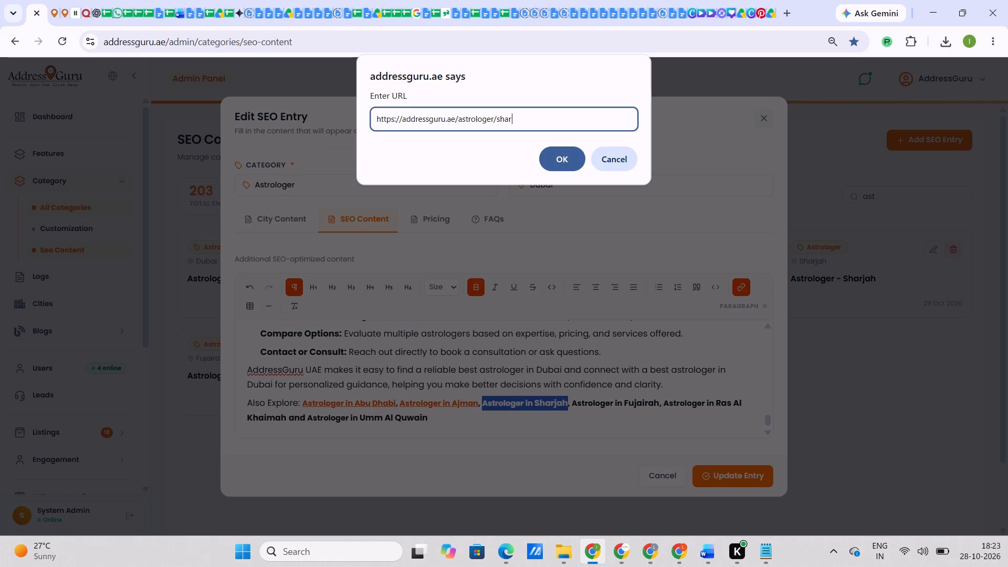
text(jah)
click(566, 160)
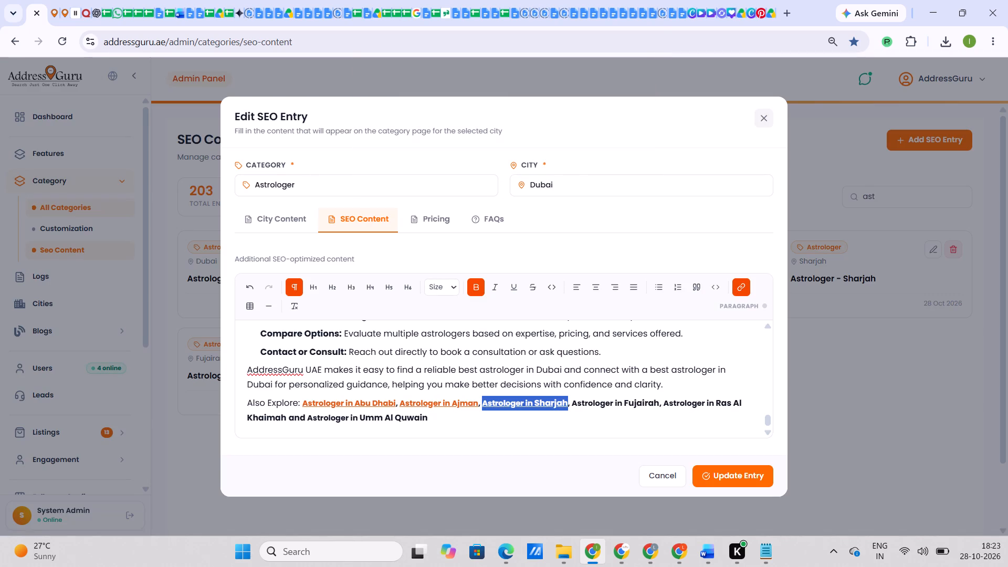
drag(572, 405, 659, 401)
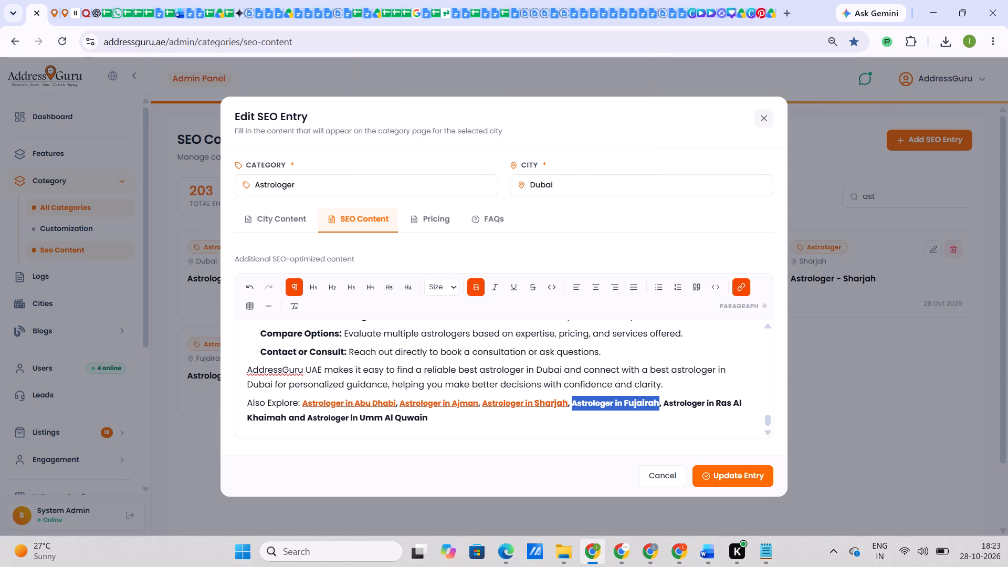
click(748, 286)
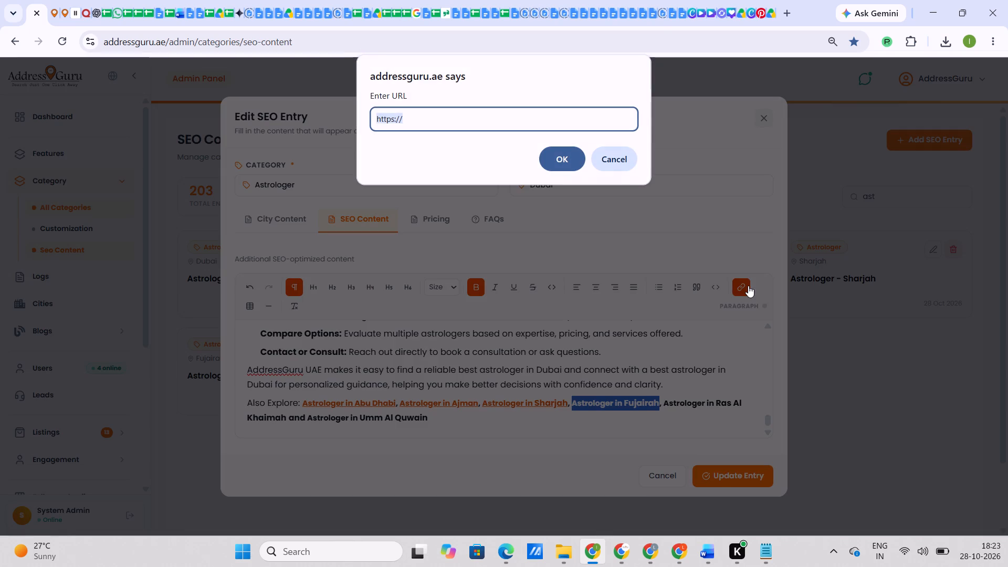
key(ctrl+v)
key(BackSpace)
key(BackSpace)
key(BackSpace)
key(BackSpace)
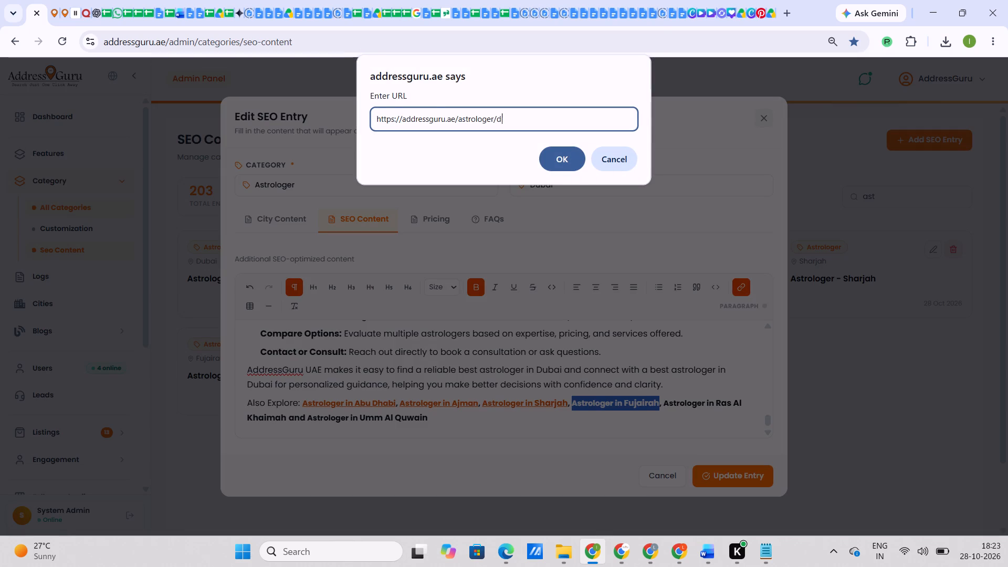
key(BackSpace)
text(fu)
text(ja)
key(i)
text(rah)
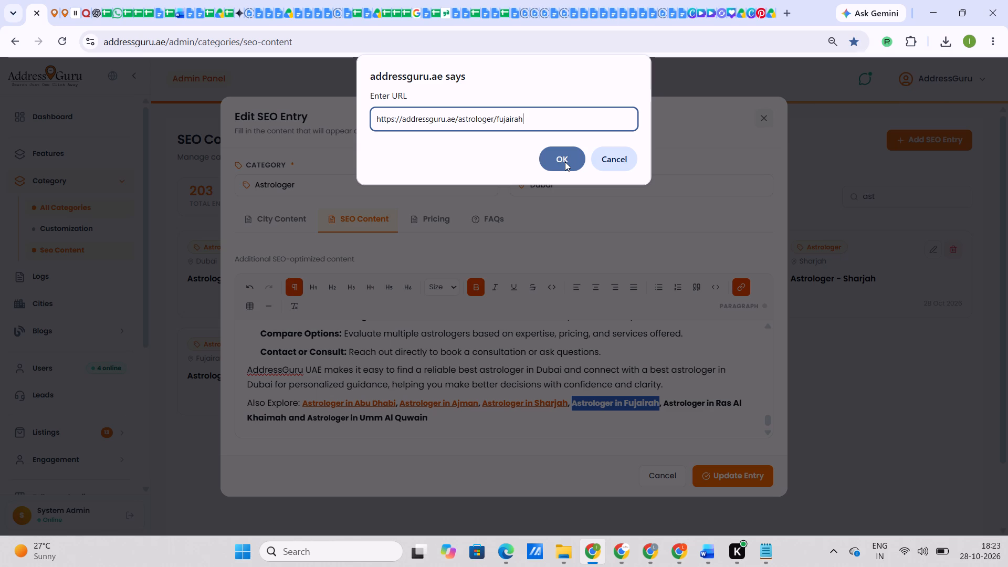
click(565, 162)
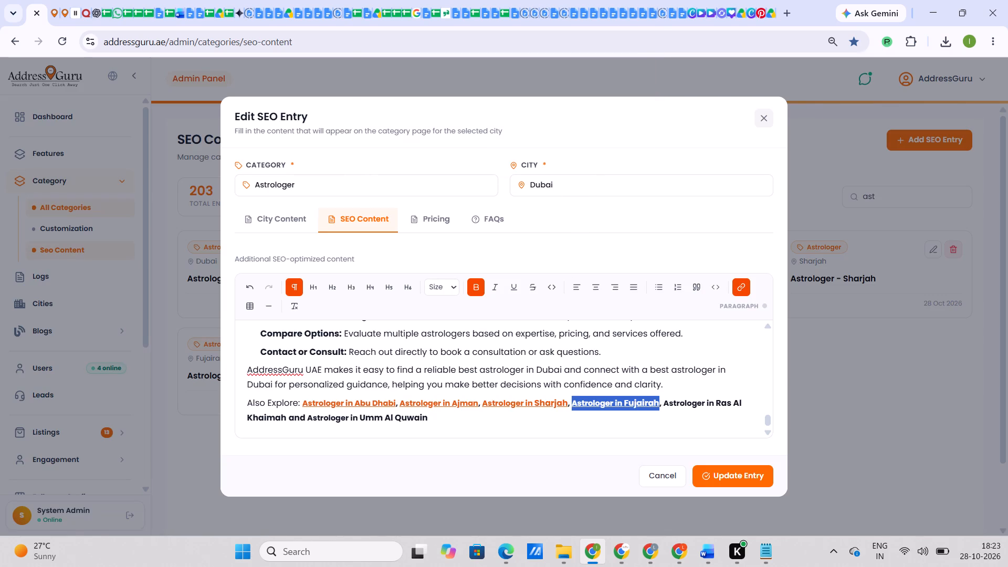
drag(664, 402, 285, 425)
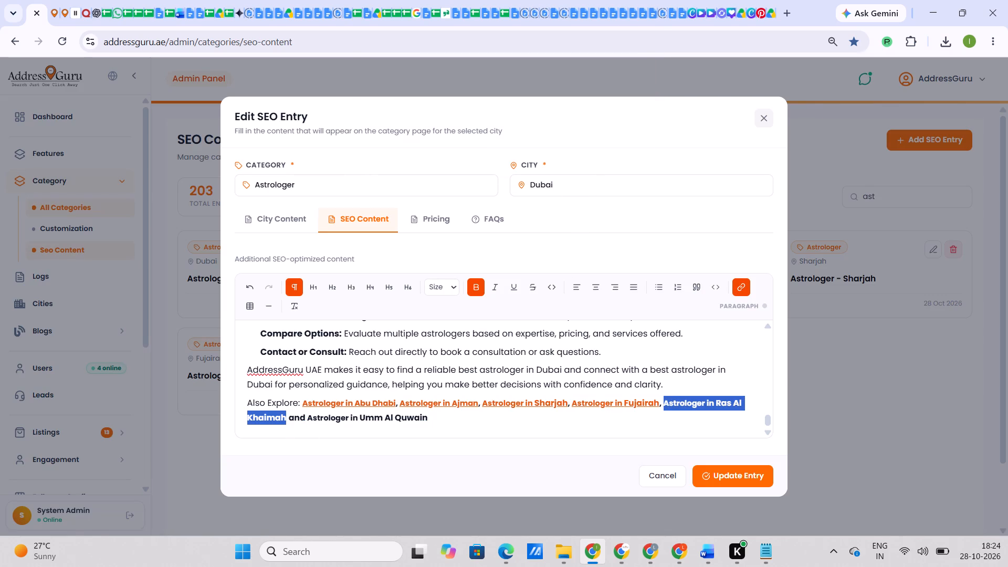
click(739, 283)
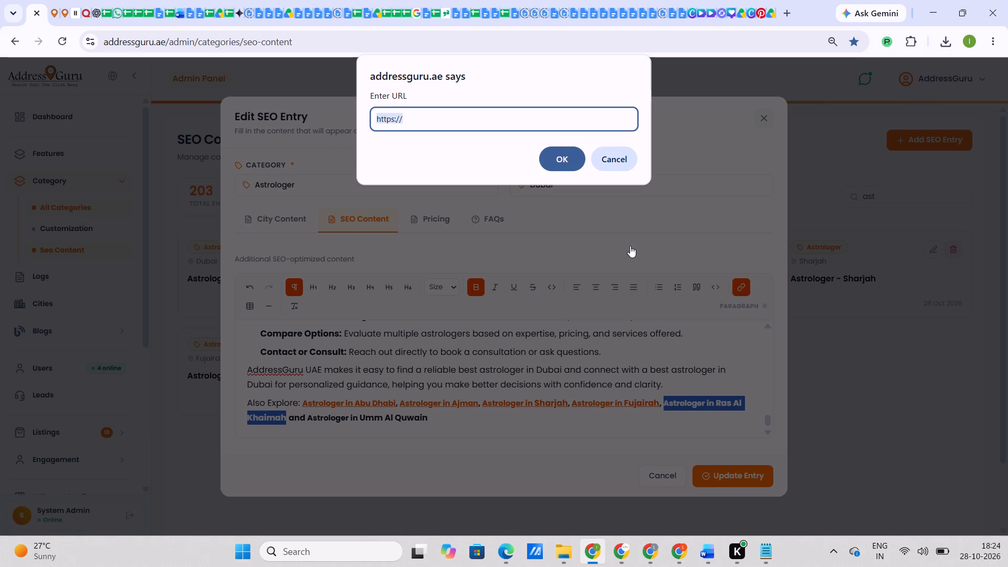
key(ctrl+v)
double_click(501, 123)
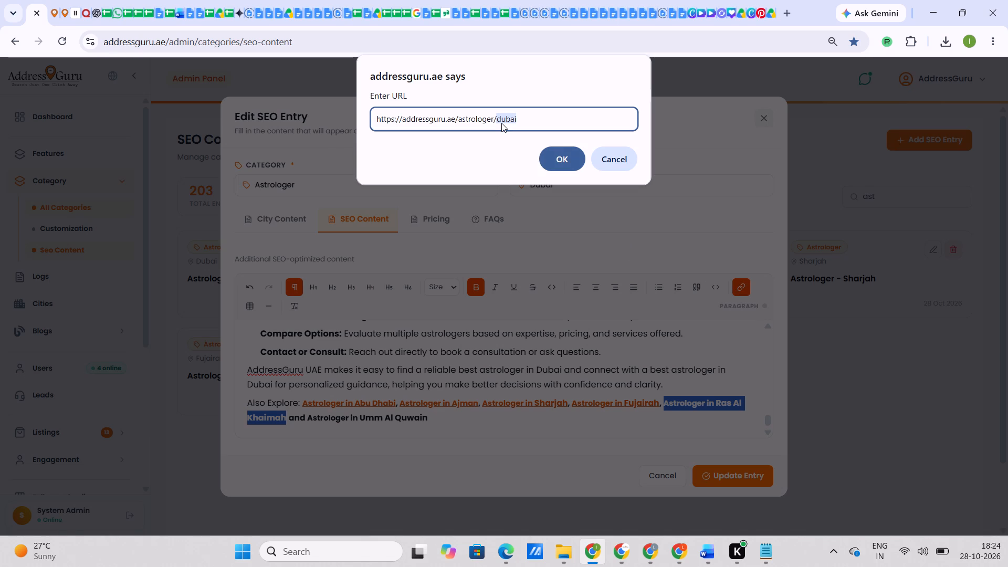
text(ras-)
text(al-)
key(k)
text(ha)
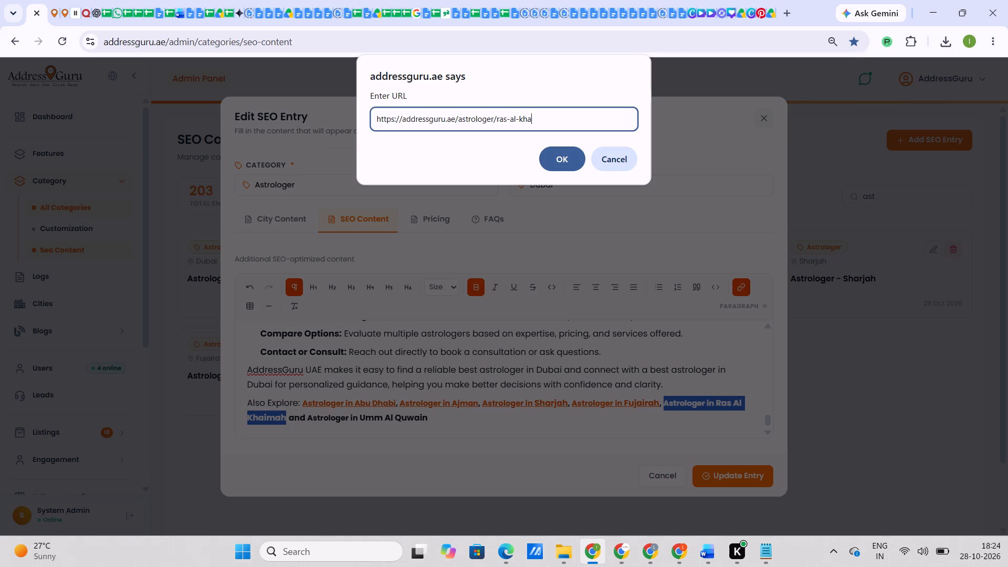
text(imah)
click(557, 161)
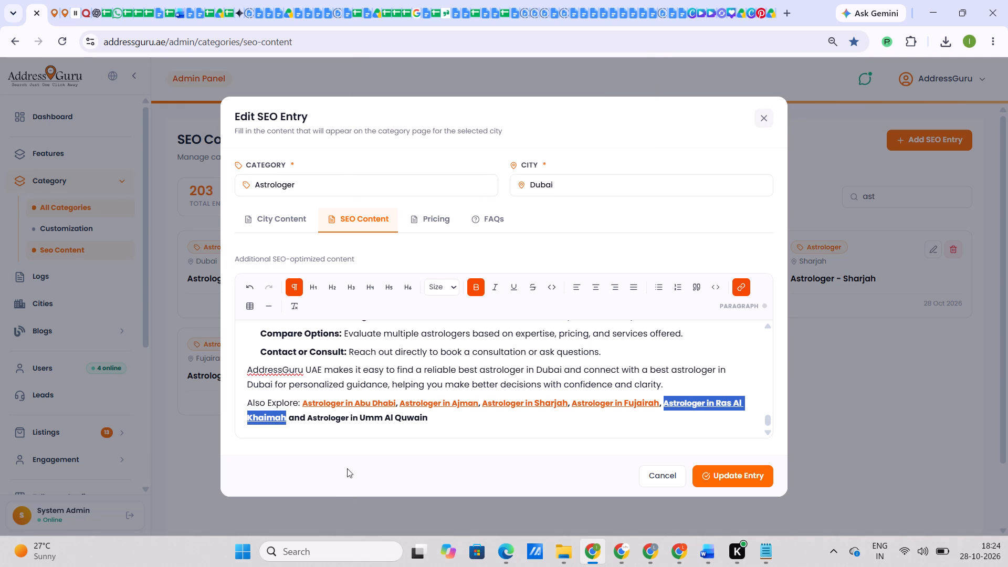
drag(306, 417, 436, 426)
click(752, 287)
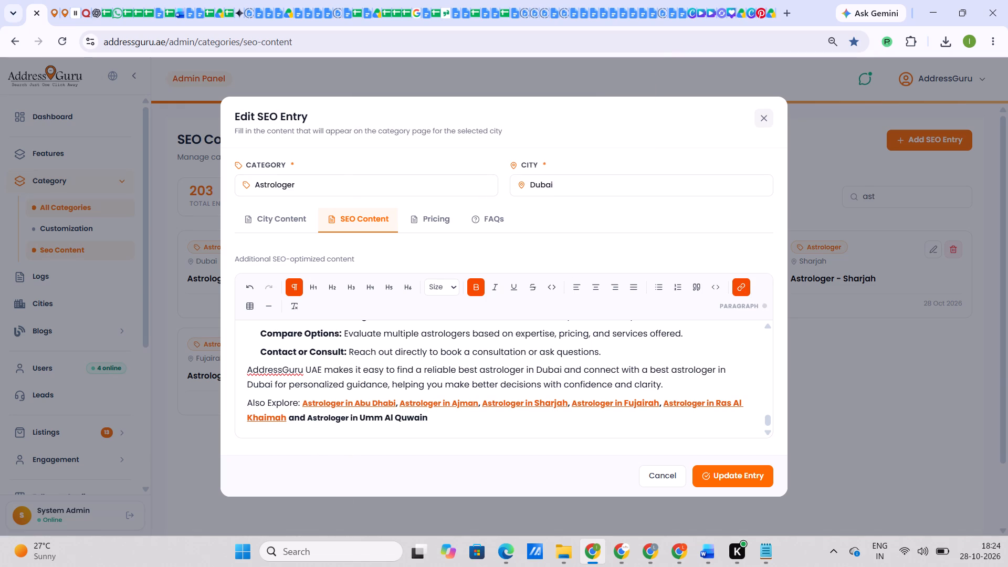
drag(309, 417, 477, 425)
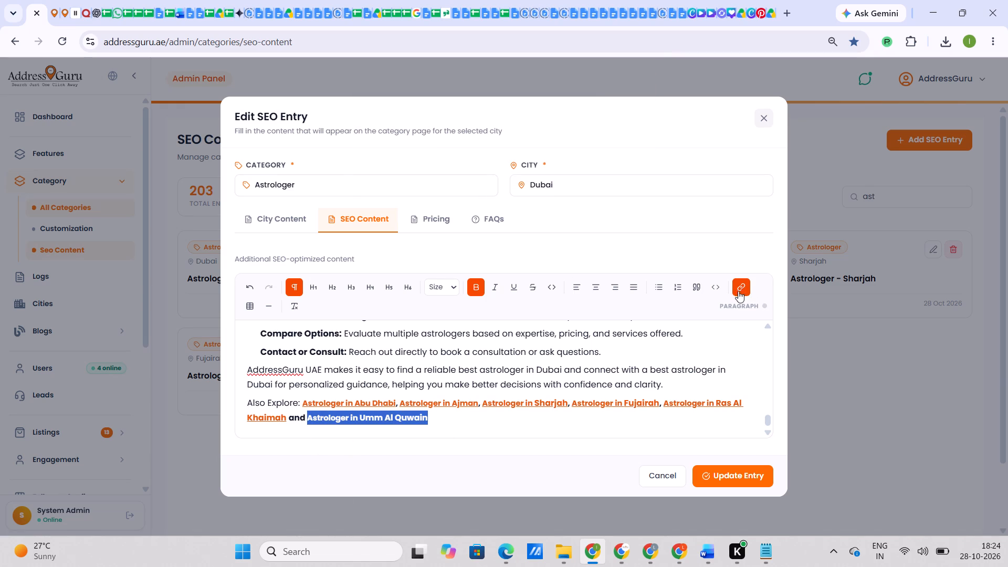
click(739, 290)
key(ctrl+v)
key(BackSpace)
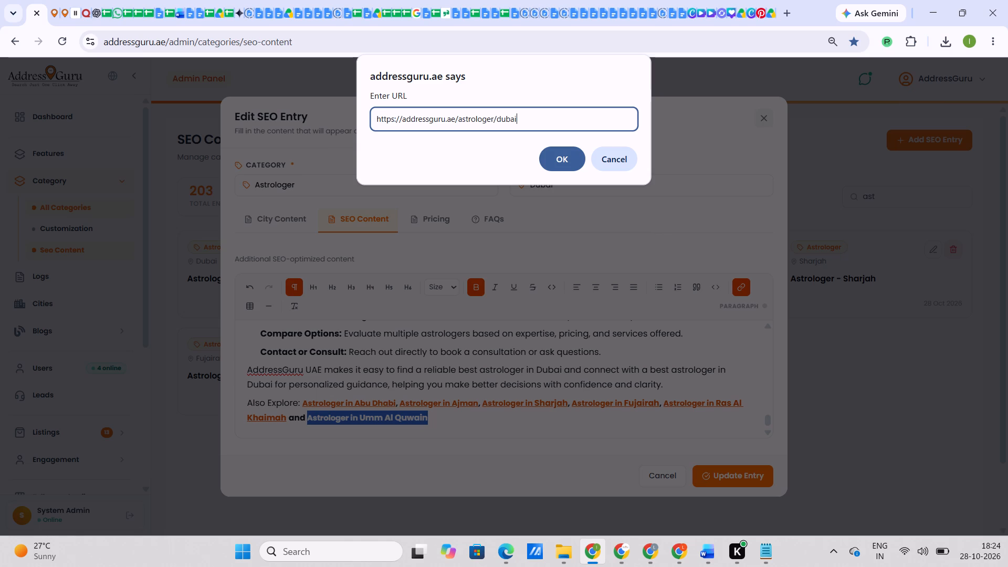
key(BackSpace)
key(BackSpace)
key(BackSpace)
key(BackSpace)
text(umm-al)
key(minus)
text(qu)
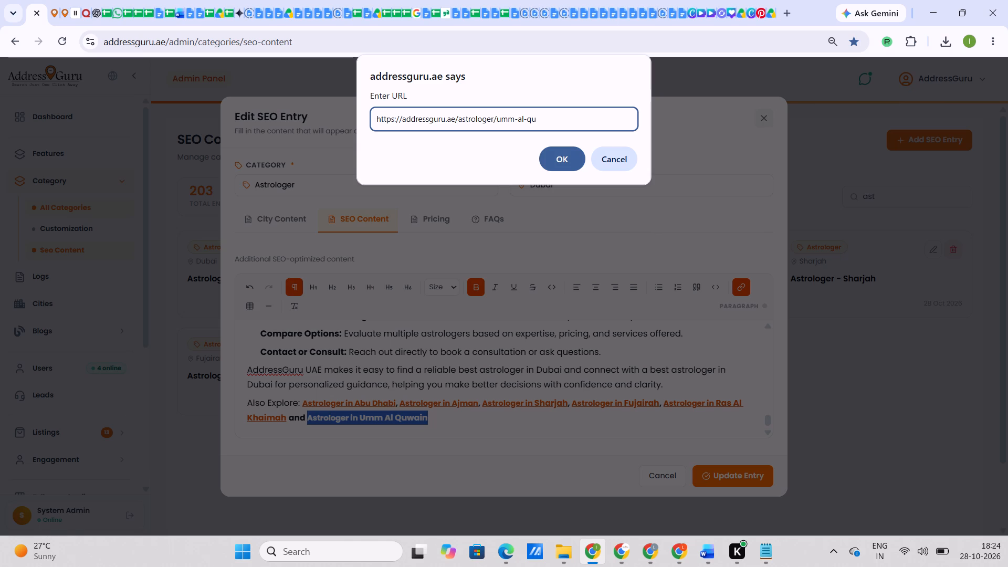
text(wa)
text(in)
click(562, 167)
Save the Dubai astrologer SEO entry with its new "Also Explore:" links.
click(613, 351)
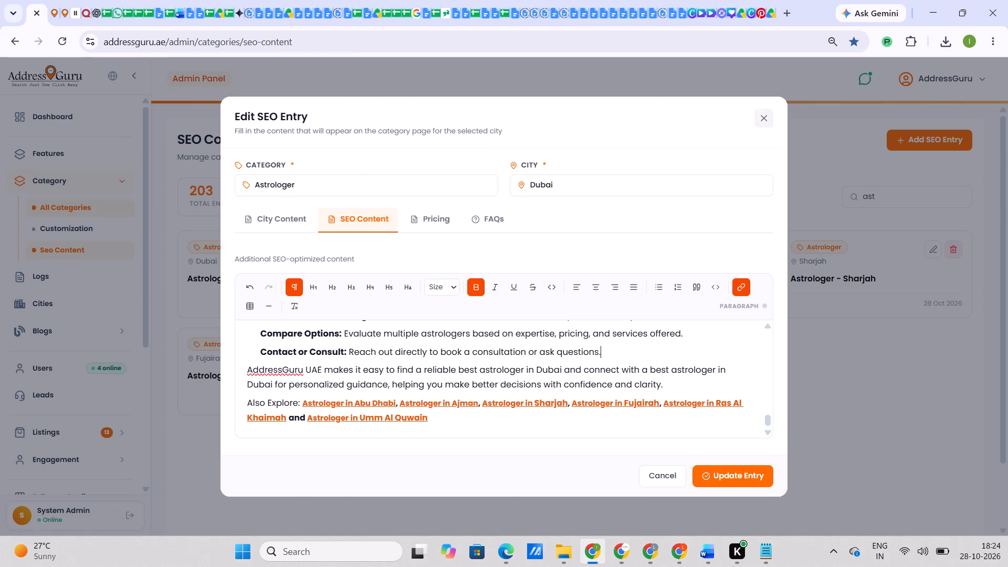
click(742, 474)
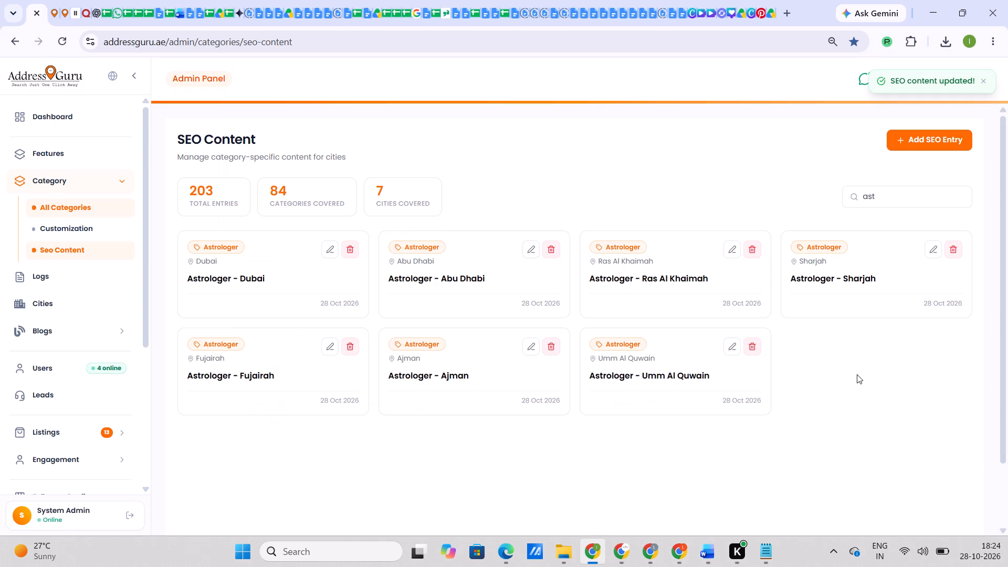
Reload the public Dubai astrologer page without cache and check the "Also Explore:" links and surrounding content.
click(646, 549)
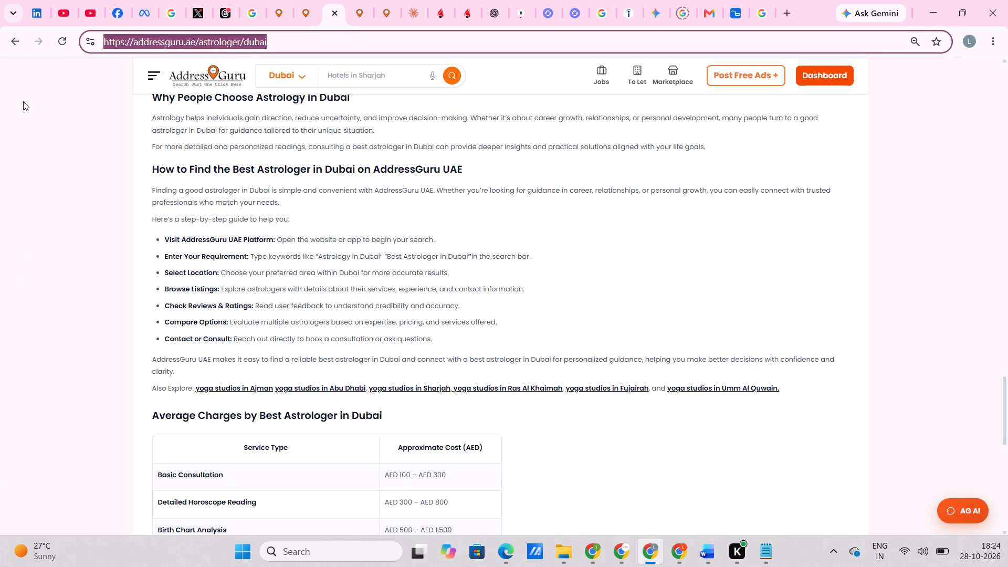
key(ctrl+shift+r)
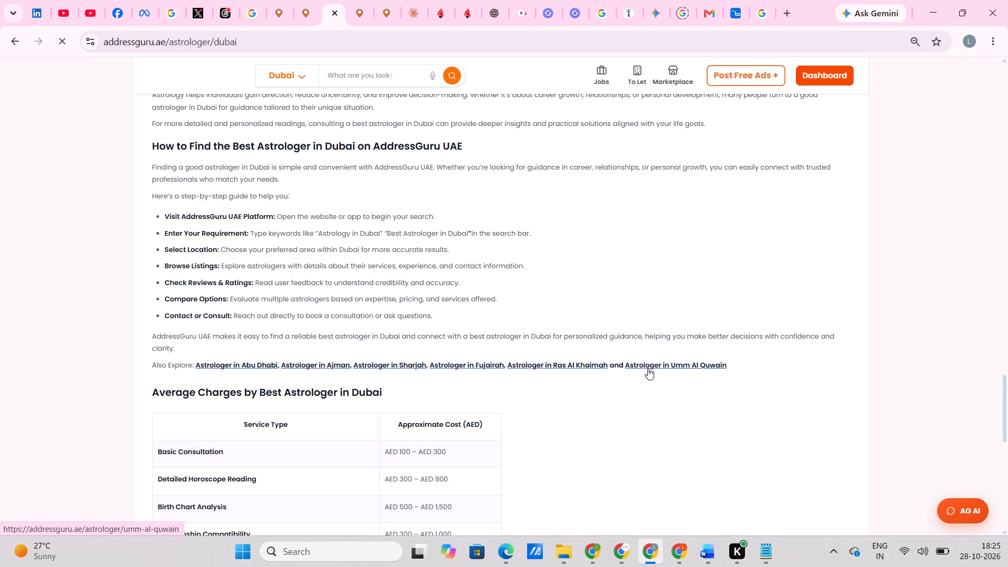
scroll(463, 279, down, 3)
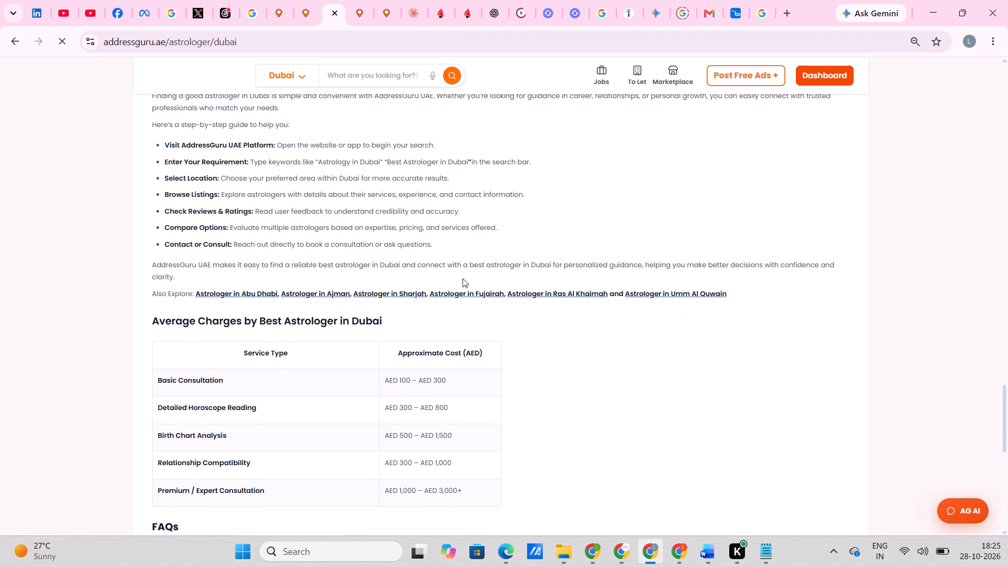
scroll(463, 278, down, 1)
scroll(463, 278, up, 4)
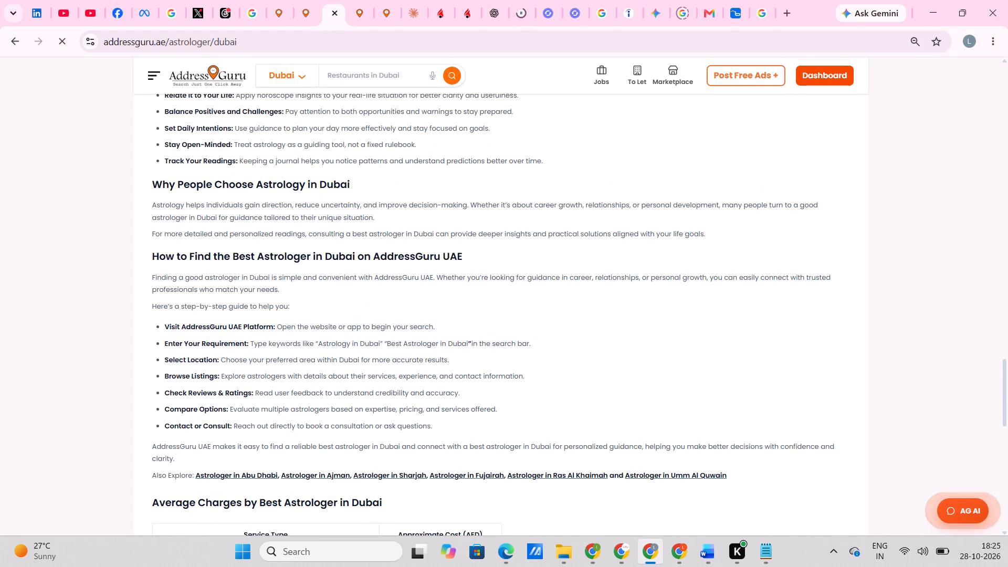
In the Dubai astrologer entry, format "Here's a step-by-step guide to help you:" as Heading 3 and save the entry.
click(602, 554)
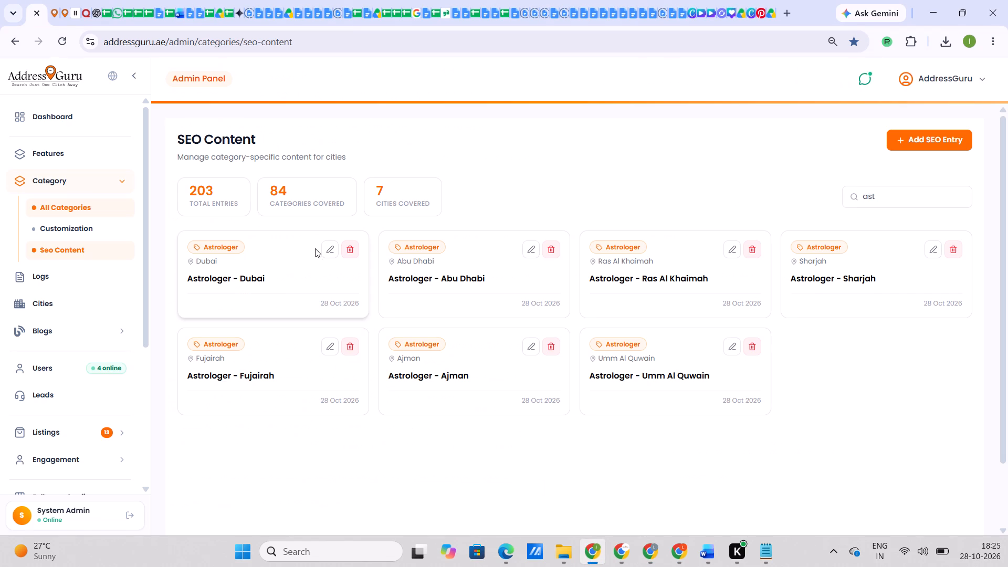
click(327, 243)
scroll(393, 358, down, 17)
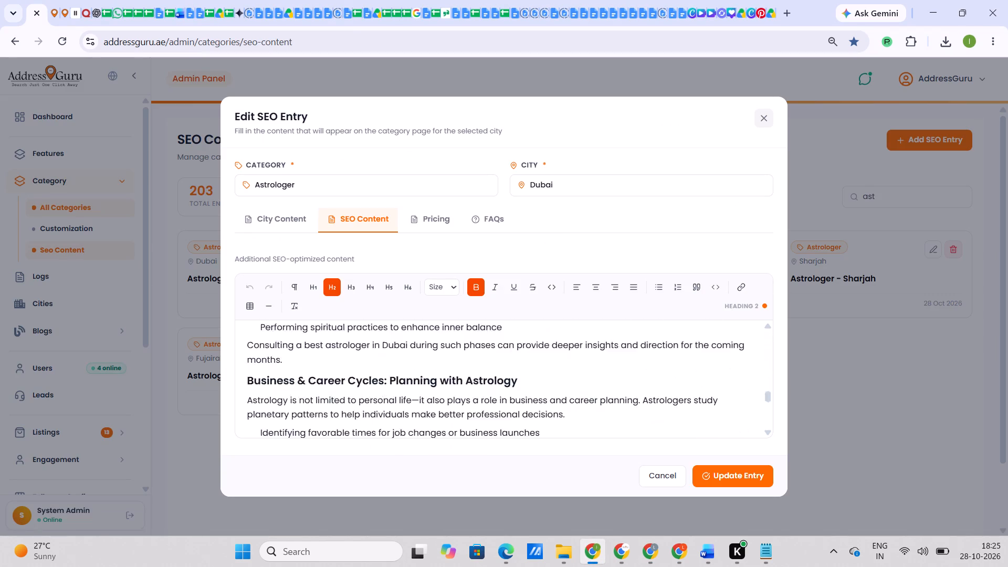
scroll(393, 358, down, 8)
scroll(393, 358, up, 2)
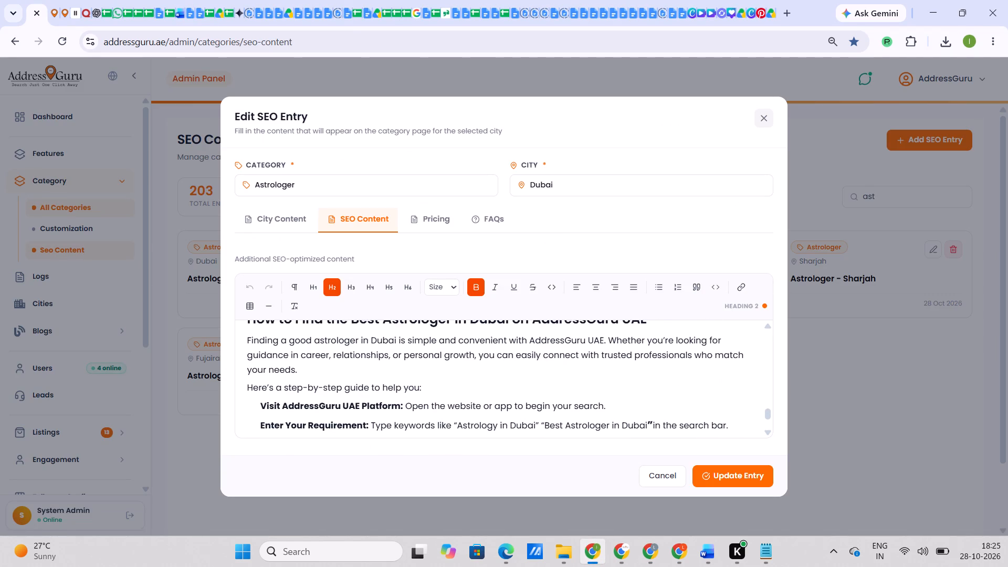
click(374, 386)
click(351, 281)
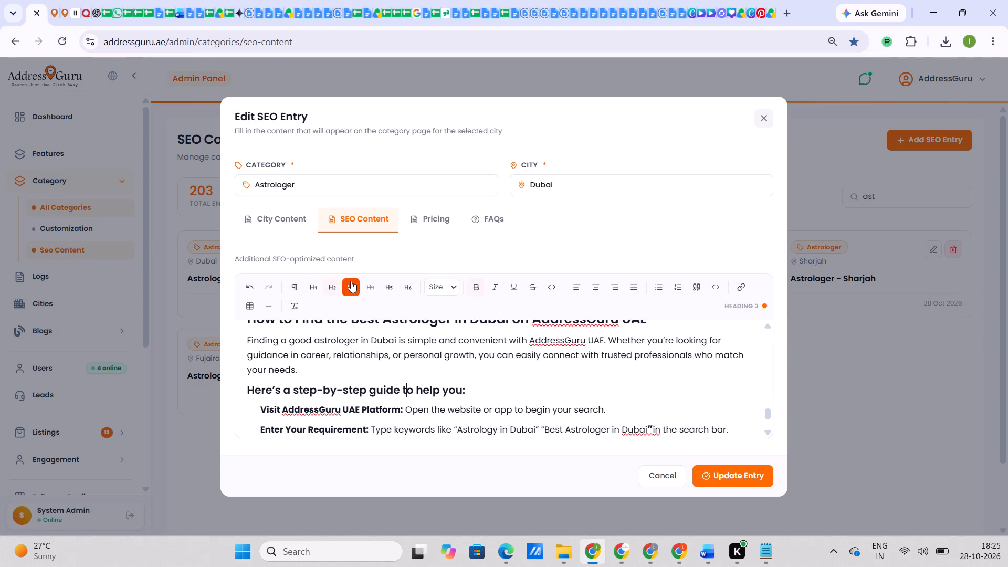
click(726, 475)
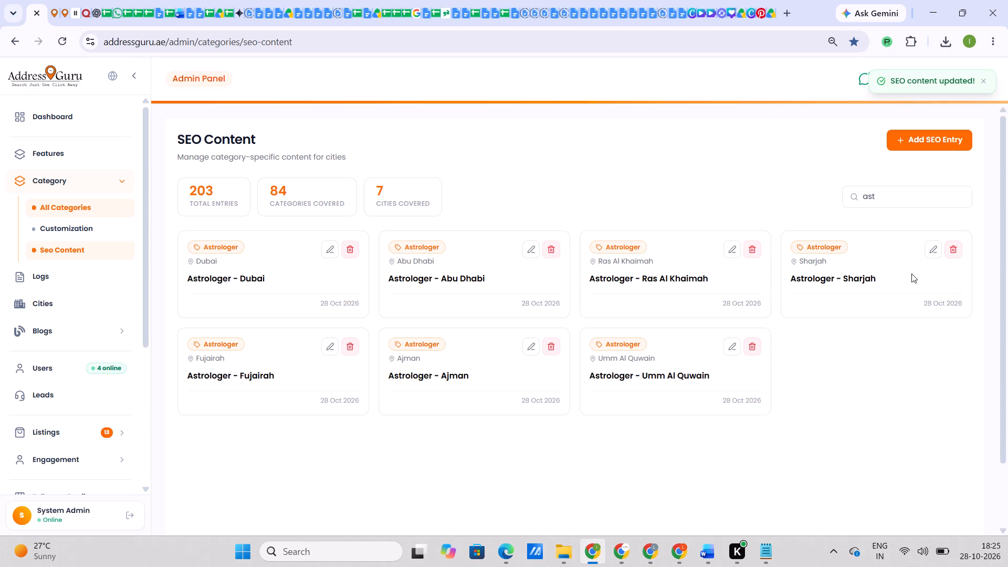
In the Dubai entry's "Enter Your Requirement" bullet, unbold the quotation mark after "Best Astrologer in Dubai", add a space after it, and save.
click(325, 245)
scroll(588, 394, down, 3)
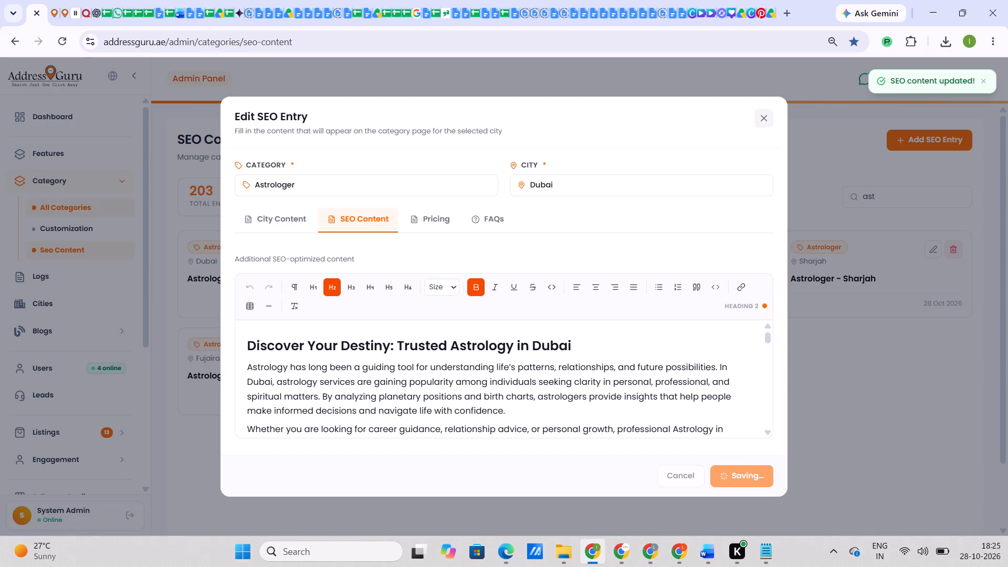
scroll(588, 394, down, 13)
scroll(588, 394, up, 1)
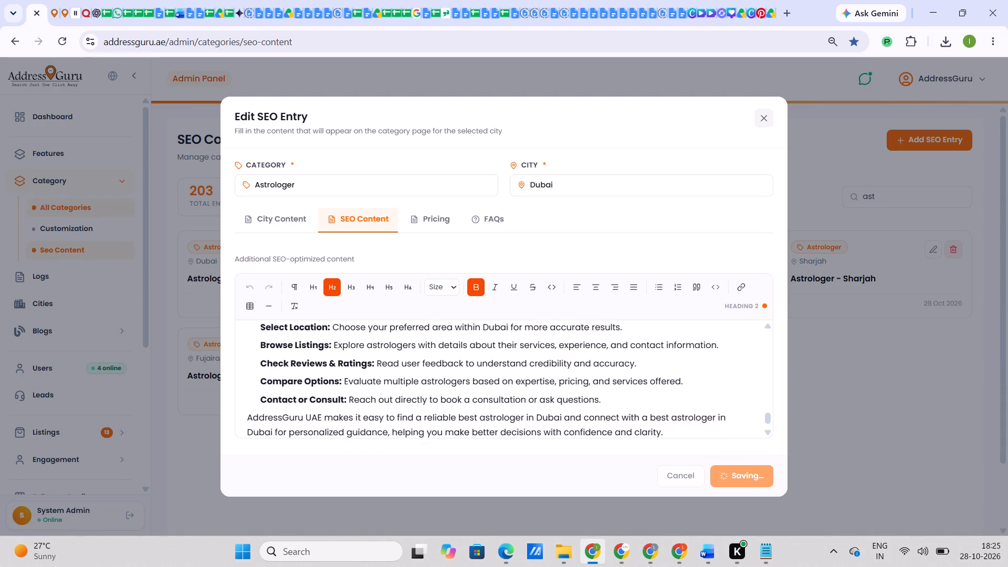
scroll(588, 394, up, 2)
click(652, 389)
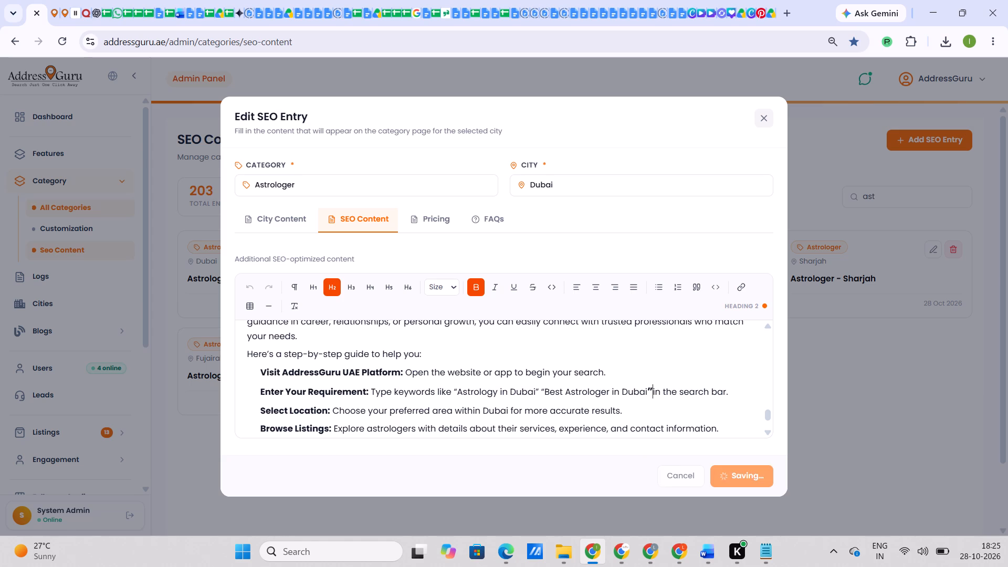
key(ctrl+b)
click(598, 387)
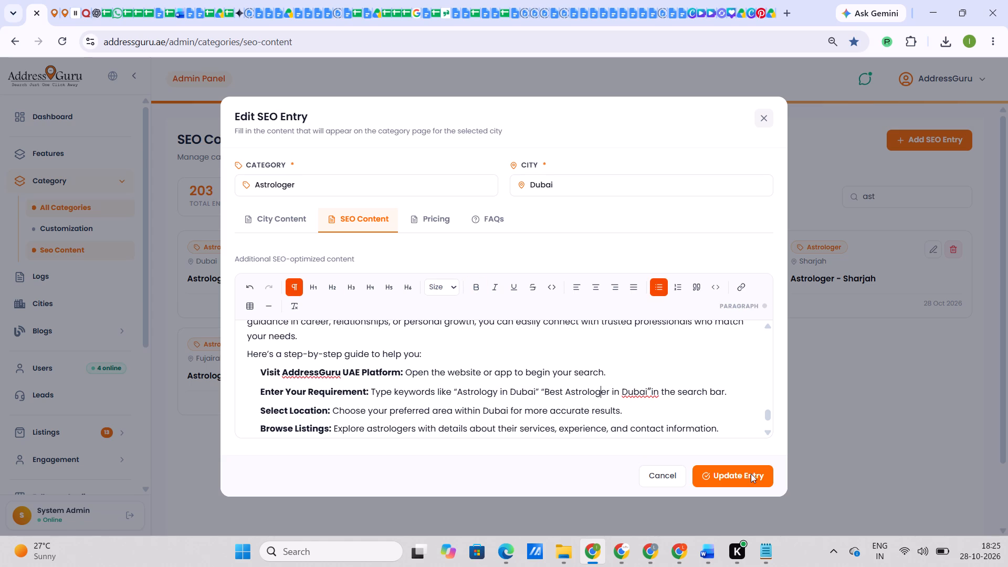
click(653, 391)
key(Left)
key(space)
click(753, 471)
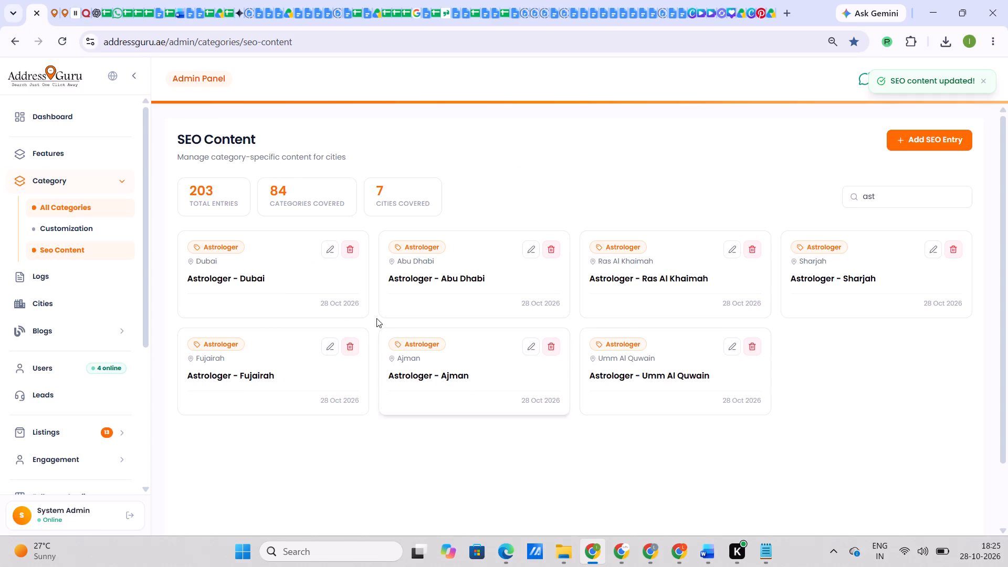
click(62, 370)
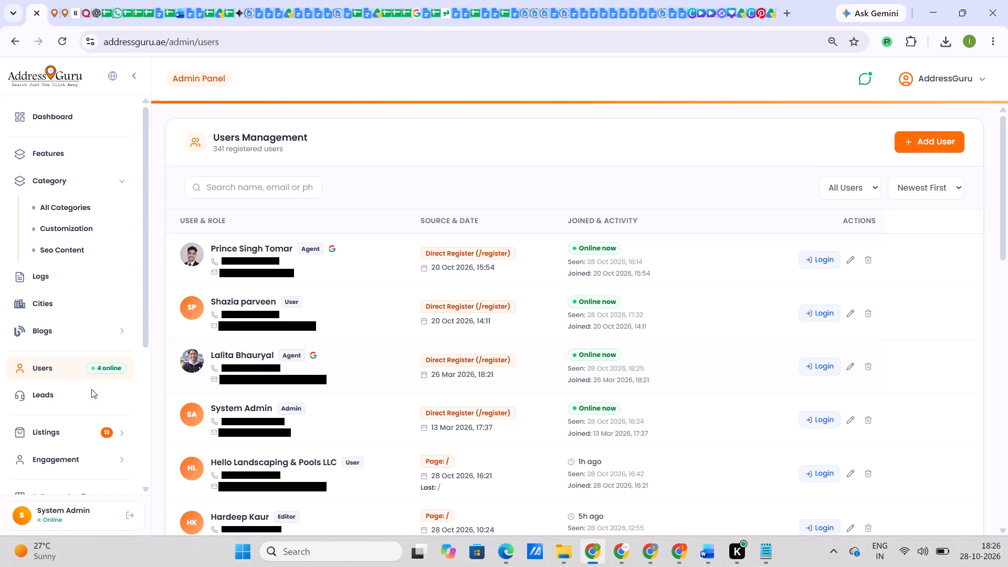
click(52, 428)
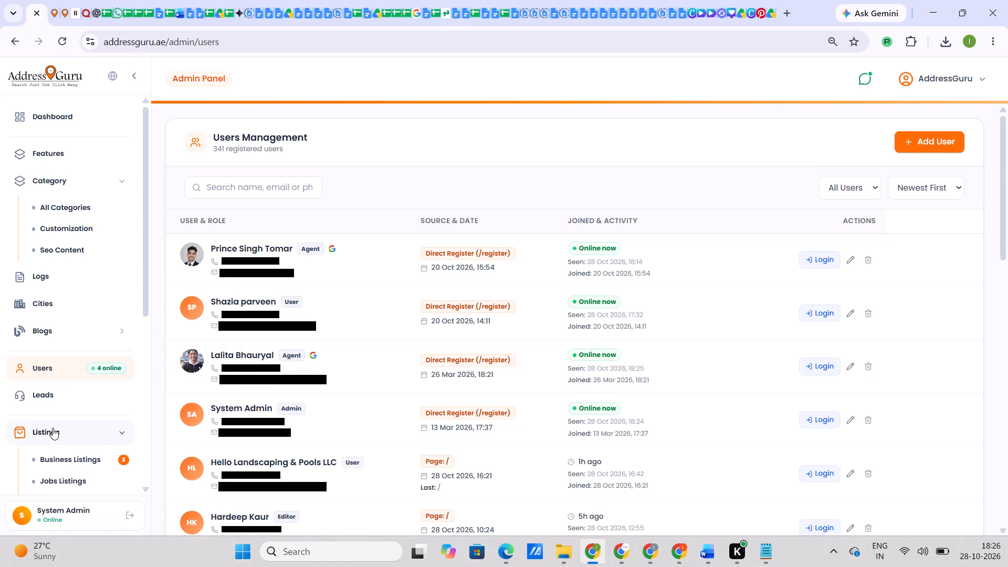
Reload the public Dubai astrologer page, also without cache, and check the step-by-step guide heading and the "Enter Your Requirement" bullet.
click(652, 548)
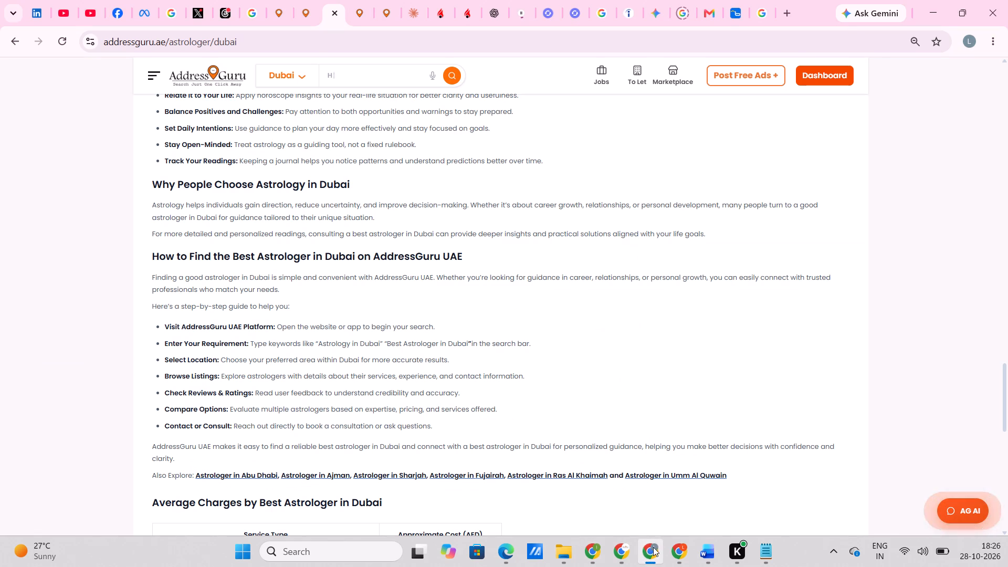
click(54, 38)
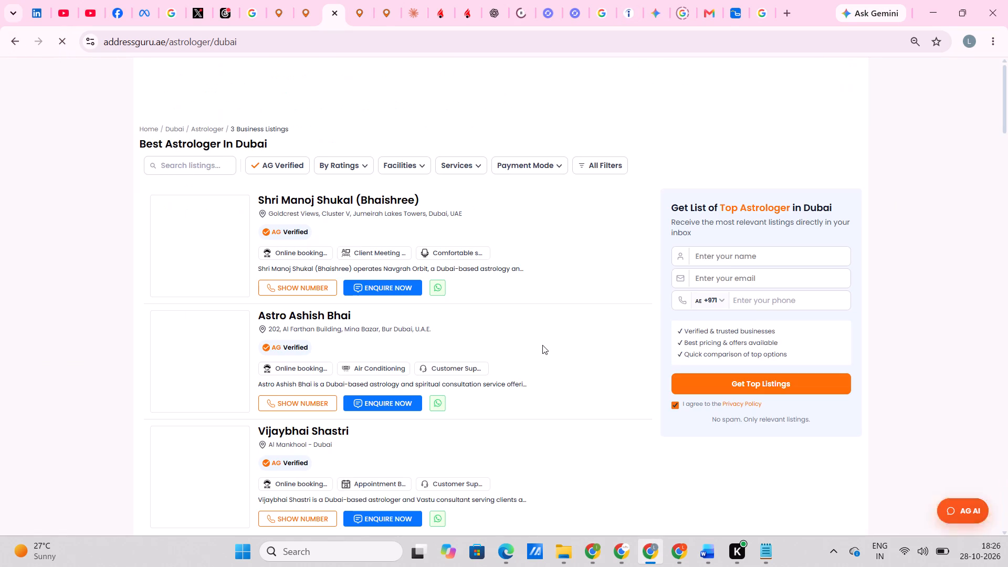
scroll(542, 345, down, 14)
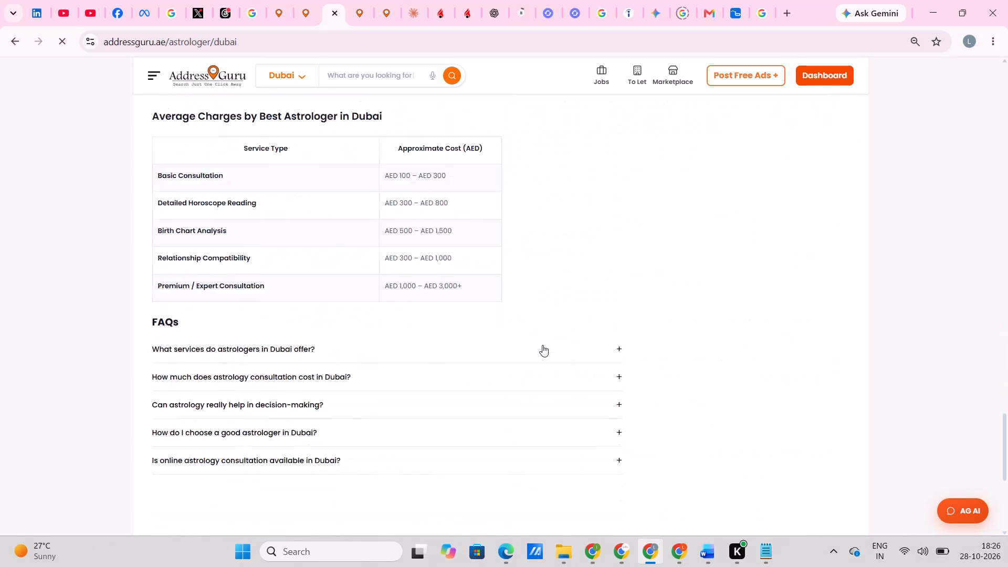
scroll(542, 345, down, 1)
scroll(542, 345, up, 5)
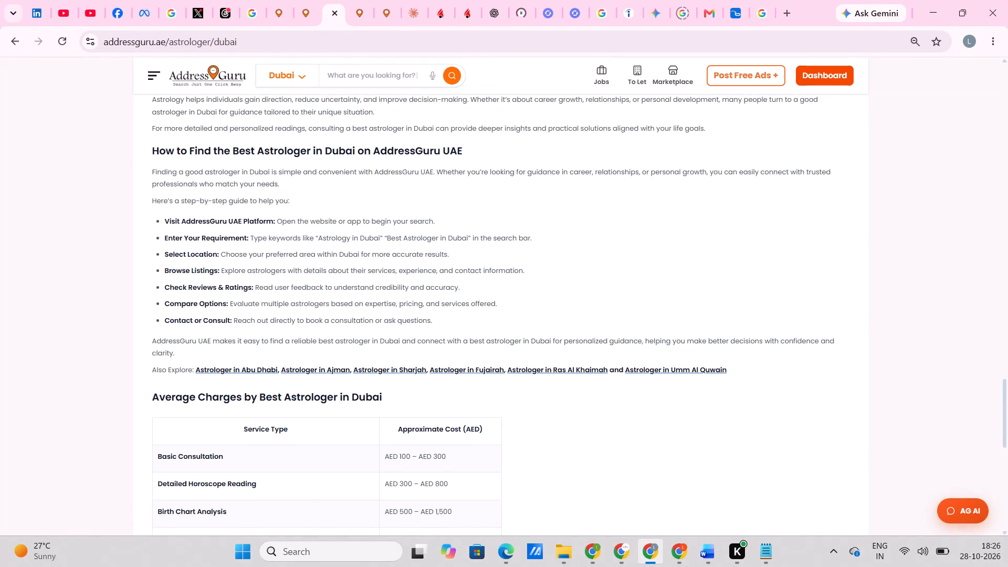
scroll(542, 345, up, 1)
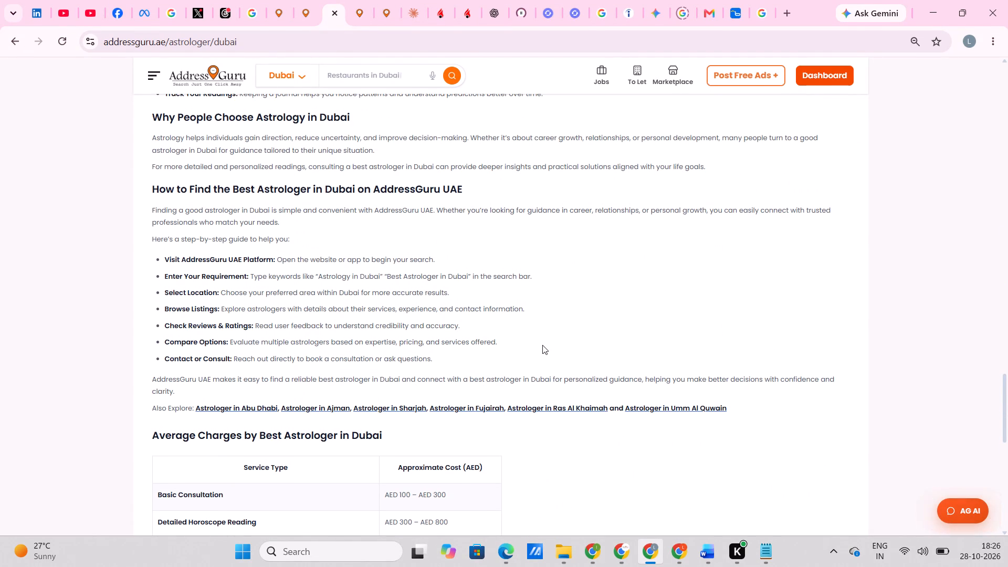
key(ctrl+shift+r)
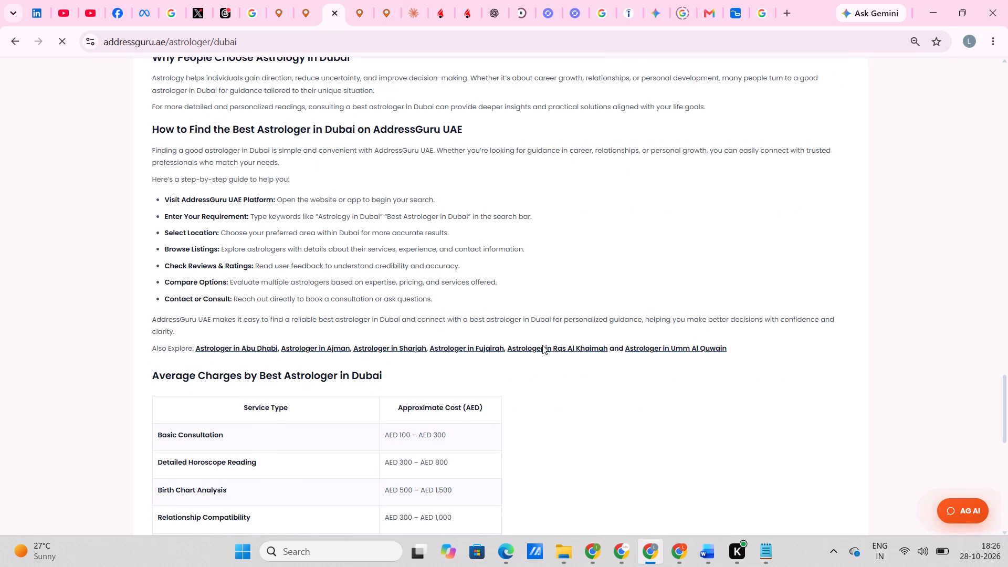
scroll(542, 345, up, 1)
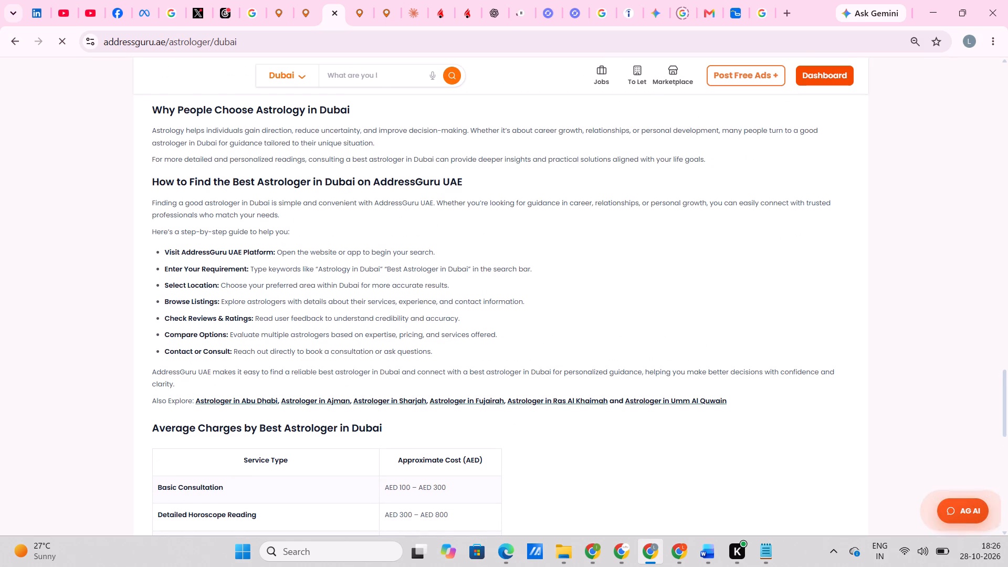
Return to the admin panel's SEO Content, search the entries for "ast", and open the Astrologer - Dubai entry for editing.
click(591, 548)
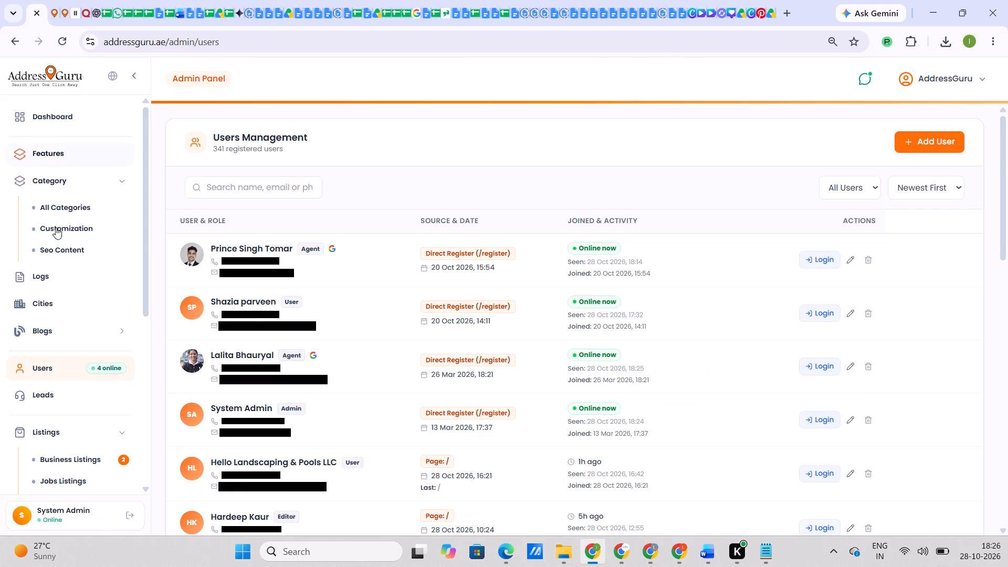
click(61, 206)
click(62, 251)
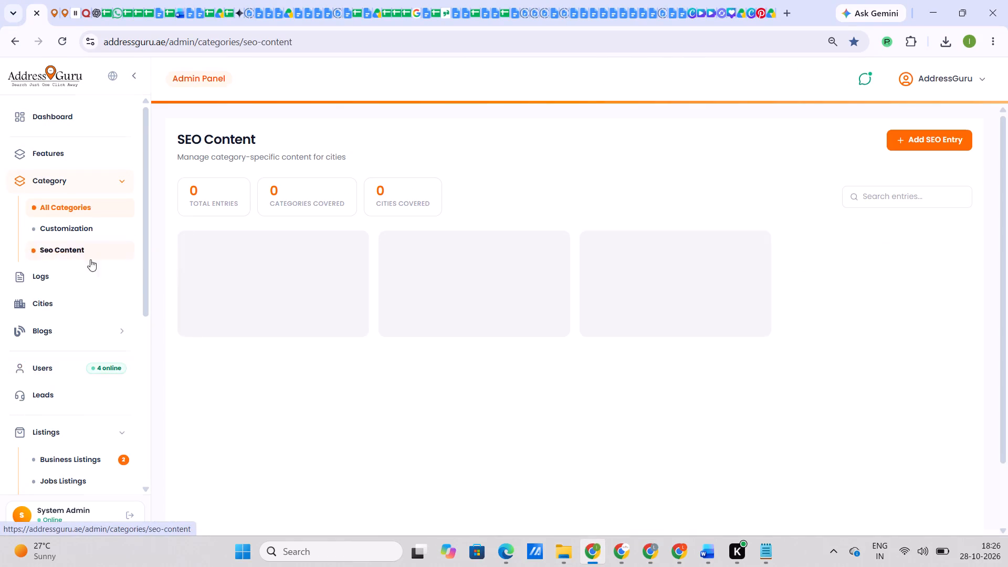
click(858, 196)
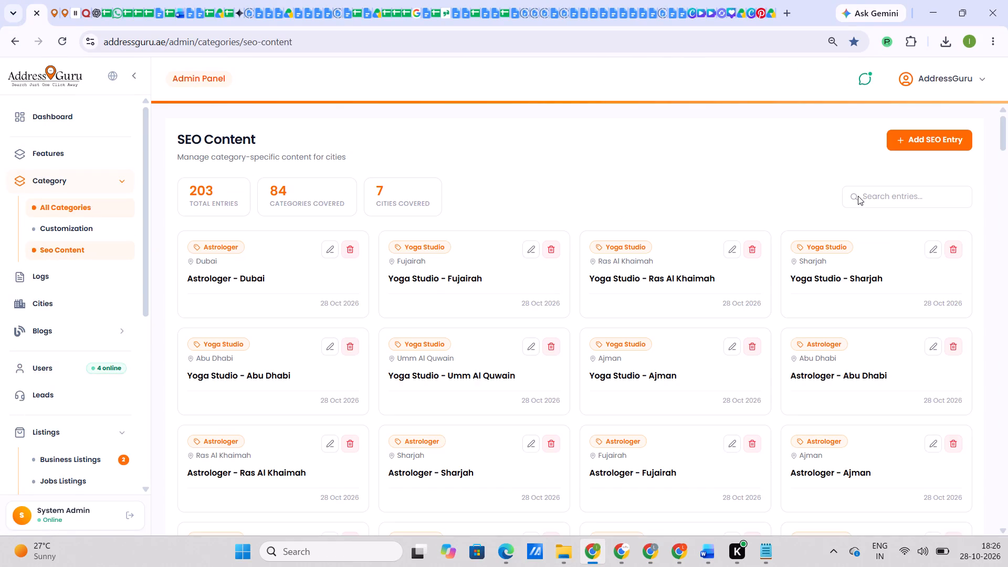
click(866, 194)
text(ast)
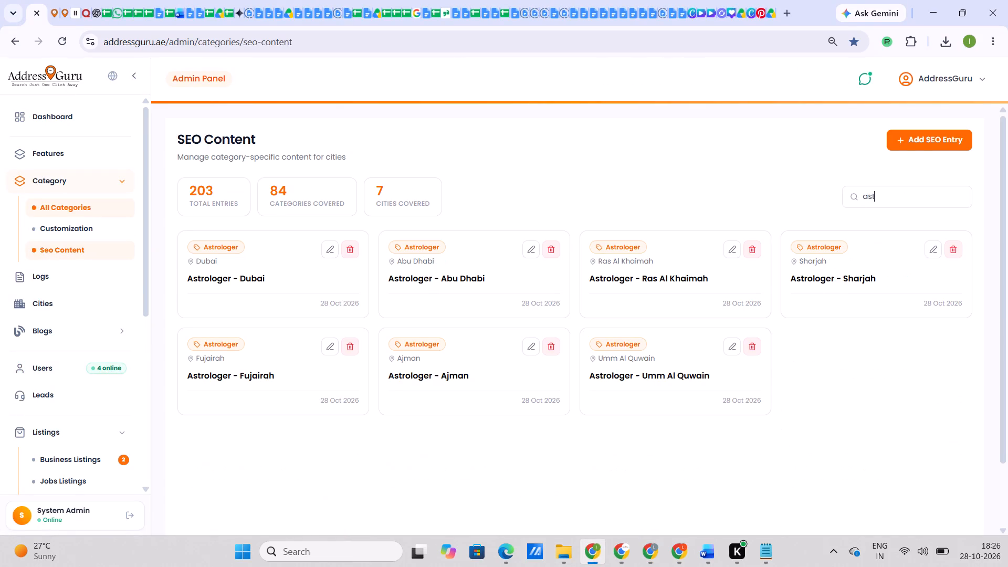
click(326, 253)
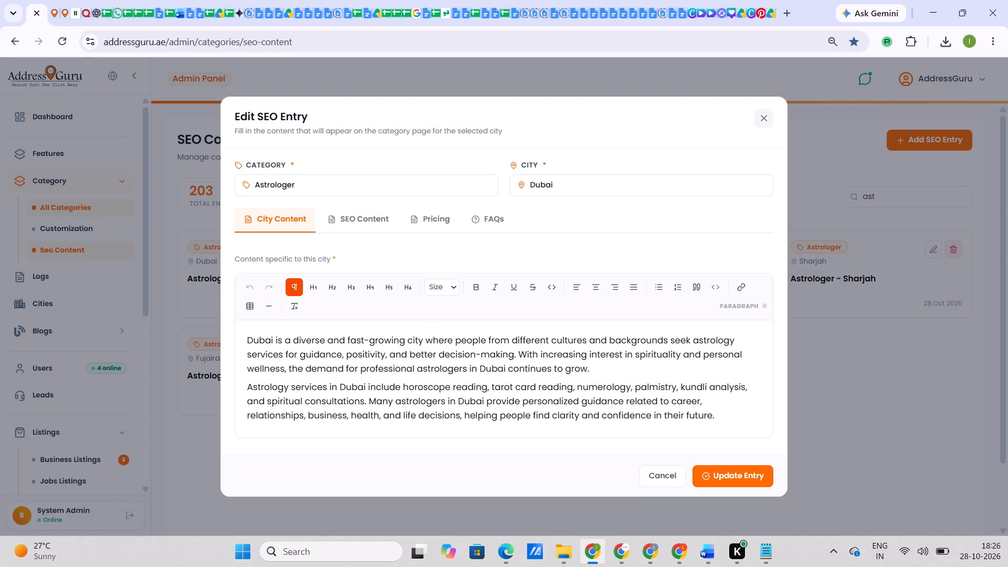
In the entry's SEO content, format the line "Here's a step-by-step guide to help you:" as Heading 3 and save the entry.
scroll(466, 352, down, 18)
click(369, 226)
scroll(425, 346, down, 17)
scroll(425, 346, up, 1)
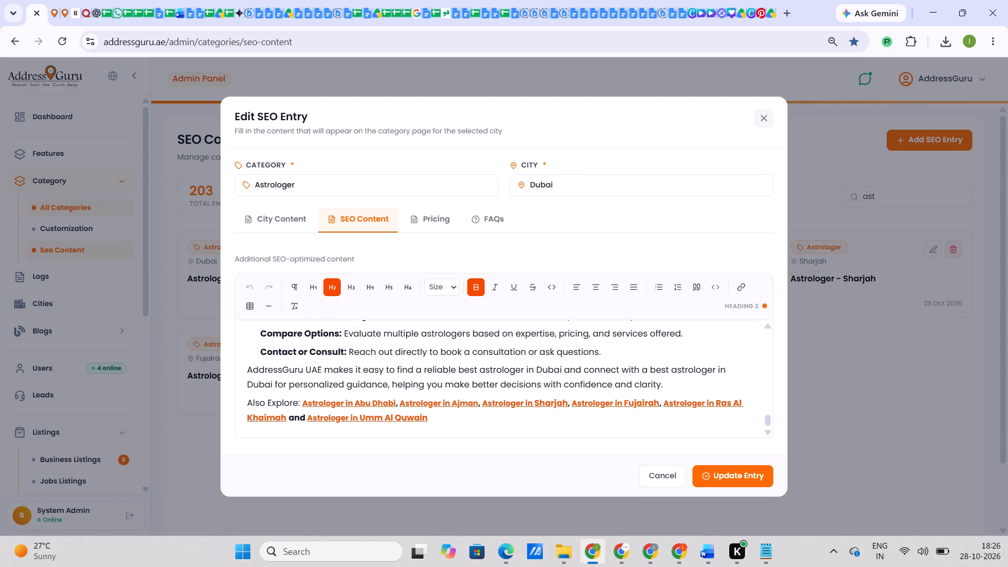
scroll(425, 346, up, 2)
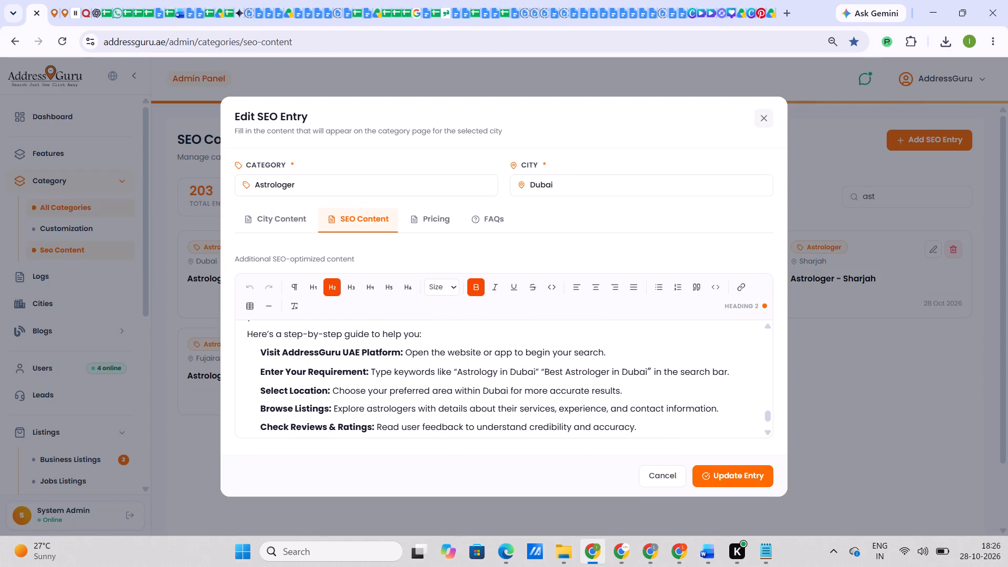
click(388, 340)
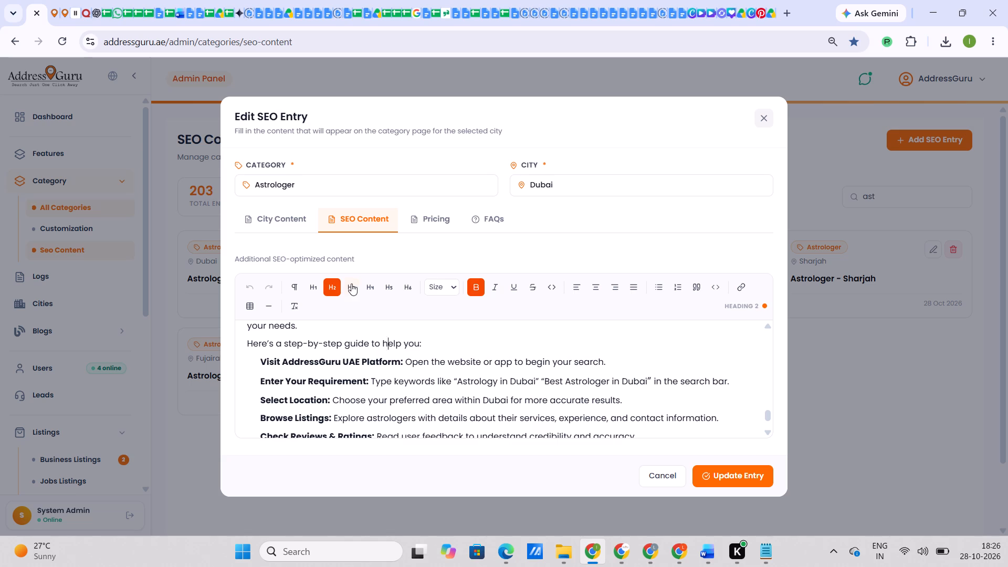
click(351, 283)
click(736, 474)
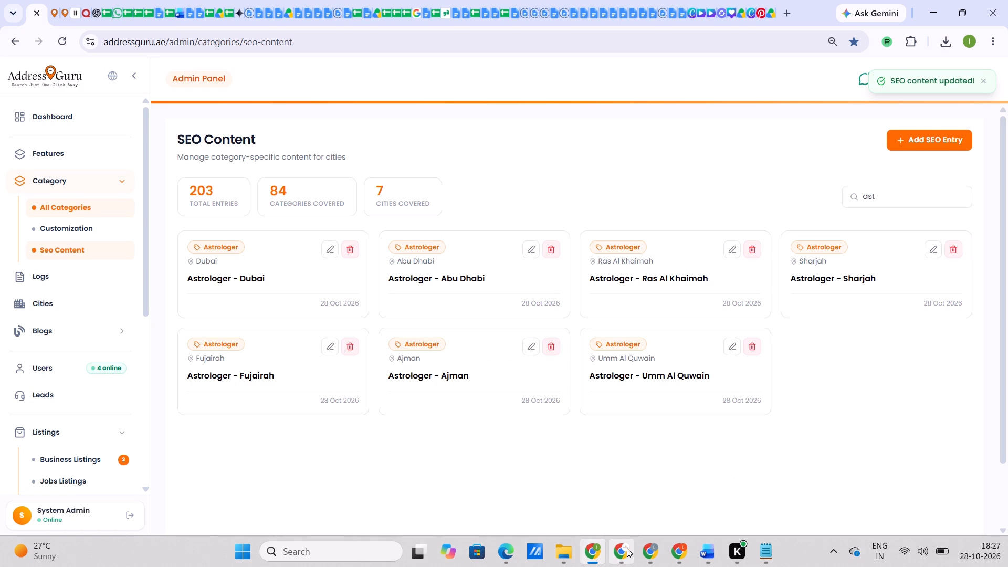
Reload the public Dubai astrologer page without cache and check the step-by-step guide heading.
click(648, 553)
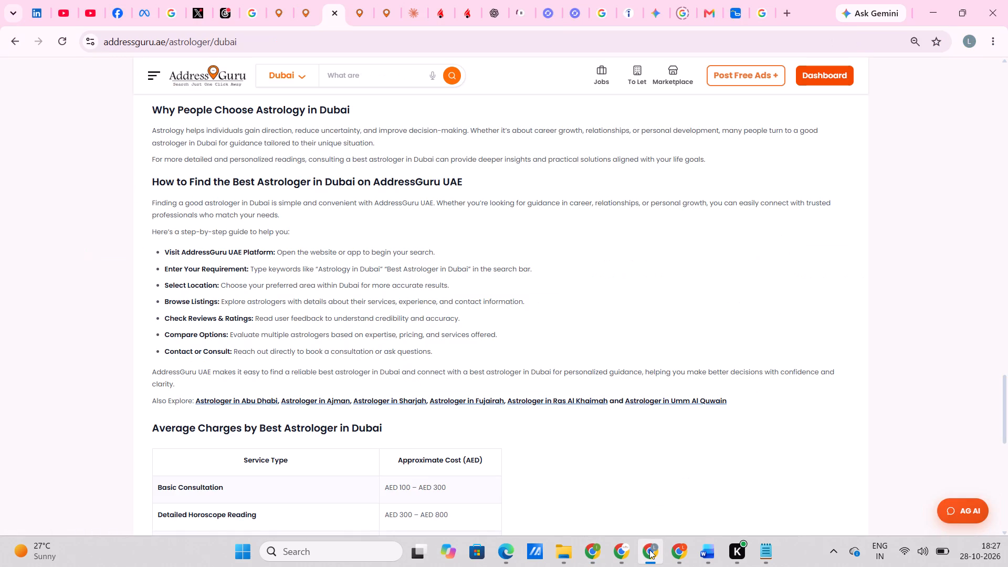
key(ctrl+shift+r)
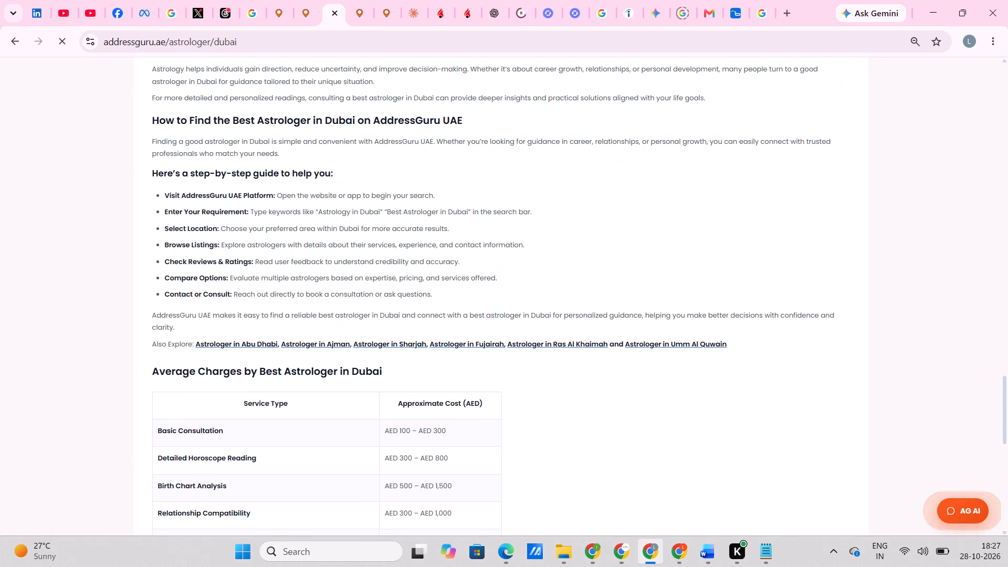